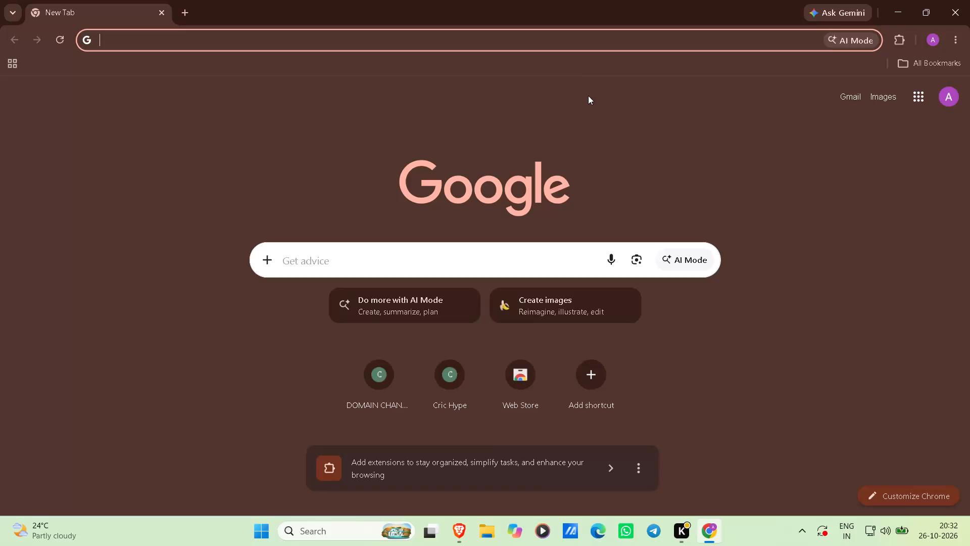
Search for canva, go to the Canva account login result, and open the recent Biodata document for editing.
{"action": "left_click", "coordinate": [538, 39]}
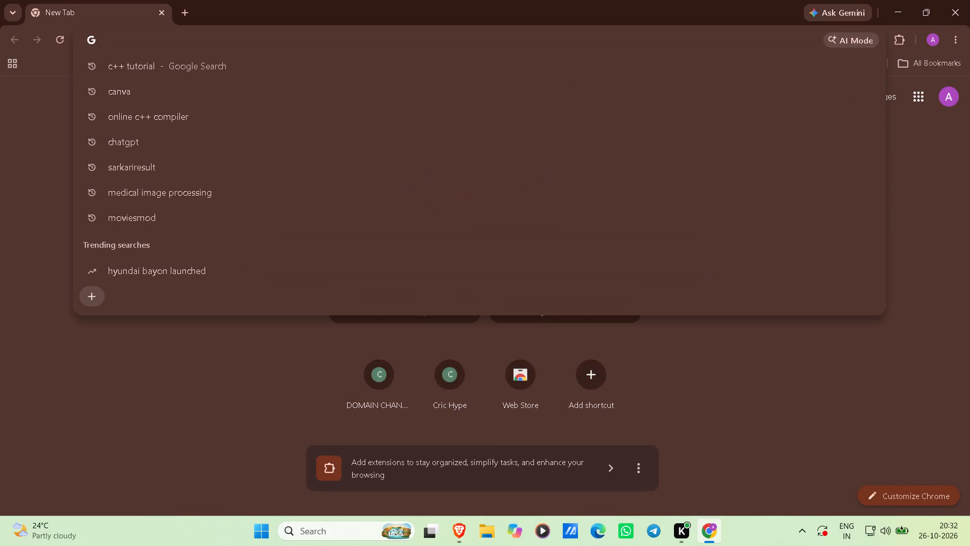
{"action": "left_click", "coordinate": [143, 97]}
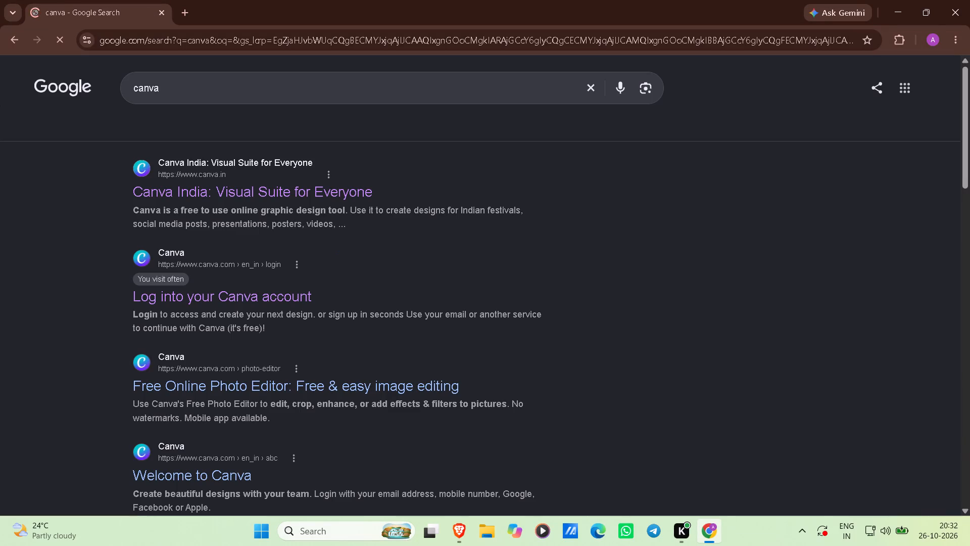
{"action": "left_click", "coordinate": [171, 292]}
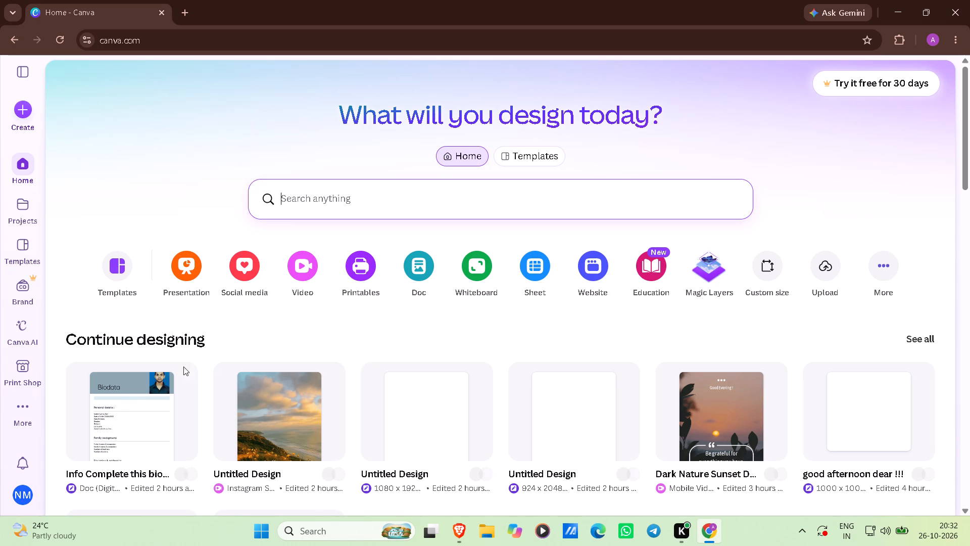
{"action": "left_click", "coordinate": [143, 406]}
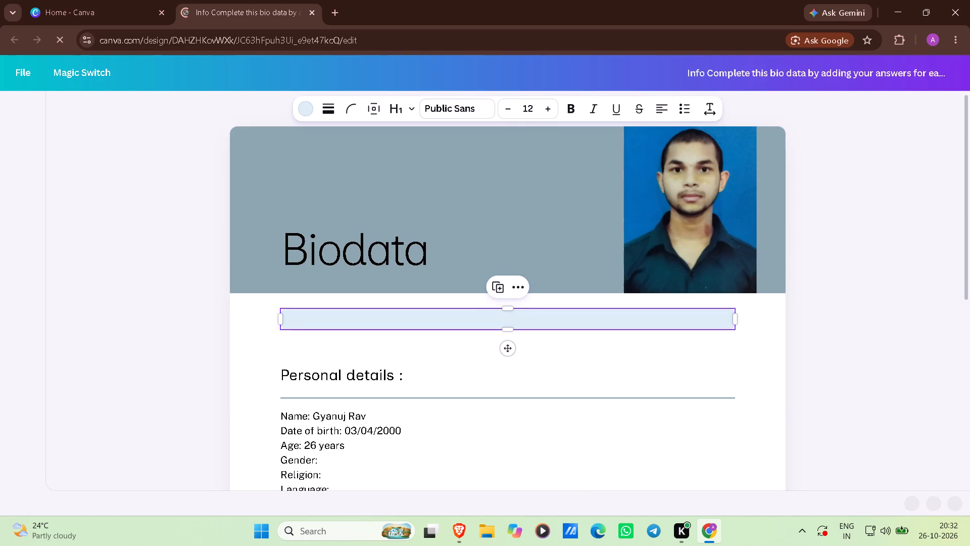
Fill in the Gender line under Personal details with Male.
{"action": "left_click", "coordinate": [579, 355]}
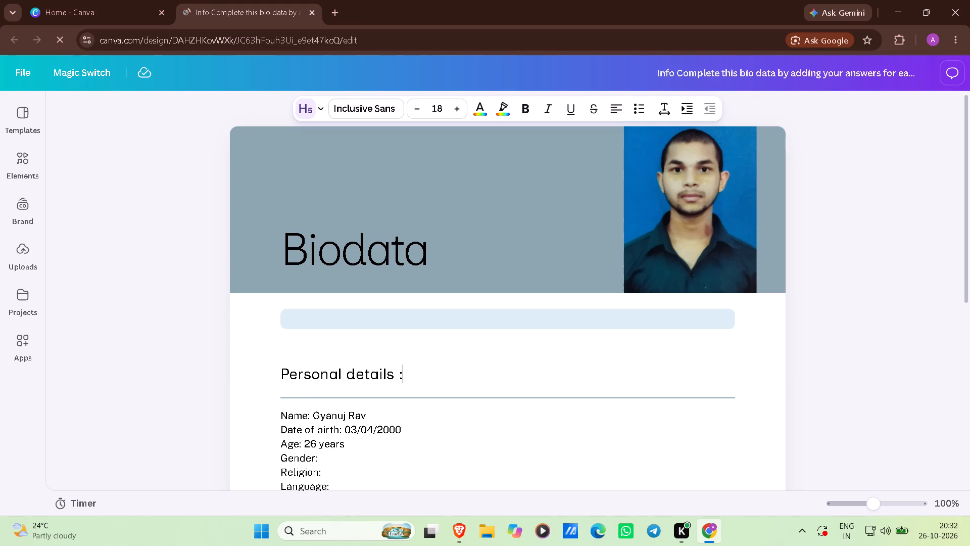
{"action": "scroll", "coordinate": [579, 355], "scroll_direction": "down", "scroll_amount": 2}
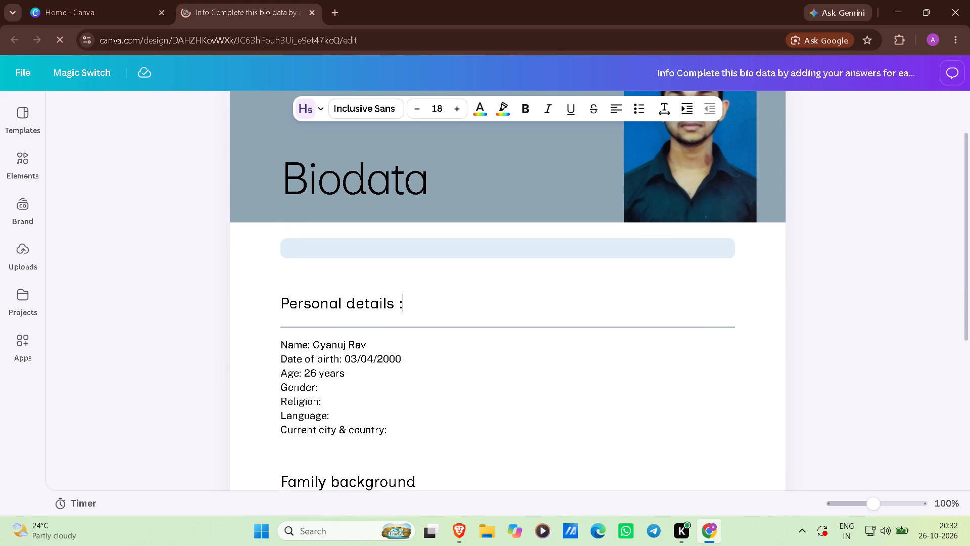
{"action": "scroll", "coordinate": [579, 355], "scroll_direction": "down", "scroll_amount": 1}
{"action": "scroll", "coordinate": [550, 325], "scroll_direction": "up", "scroll_amount": 1}
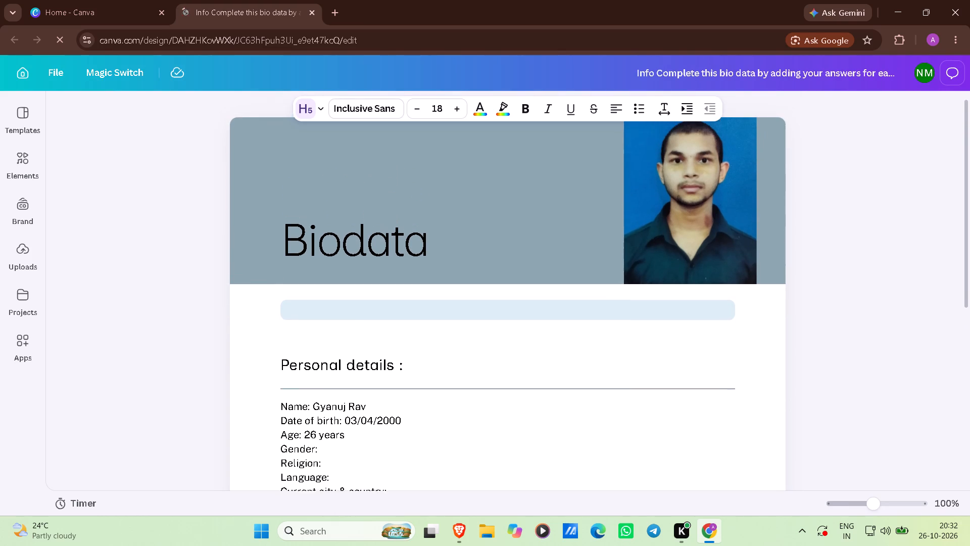
{"action": "scroll", "coordinate": [550, 325], "scroll_direction": "up", "scroll_amount": 1}
{"action": "scroll", "coordinate": [550, 325], "scroll_direction": "down", "scroll_amount": 3}
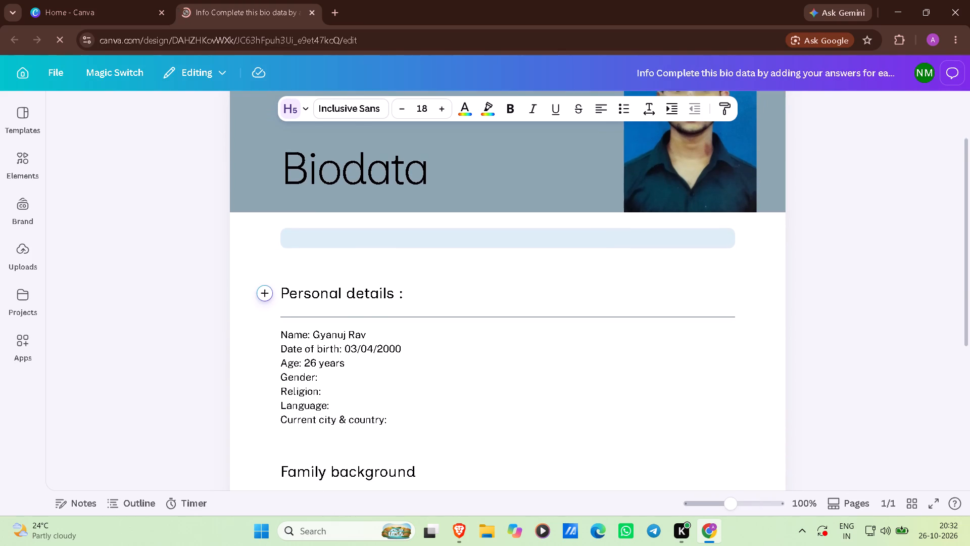
{"action": "scroll", "coordinate": [550, 325], "scroll_direction": "down", "scroll_amount": 1}
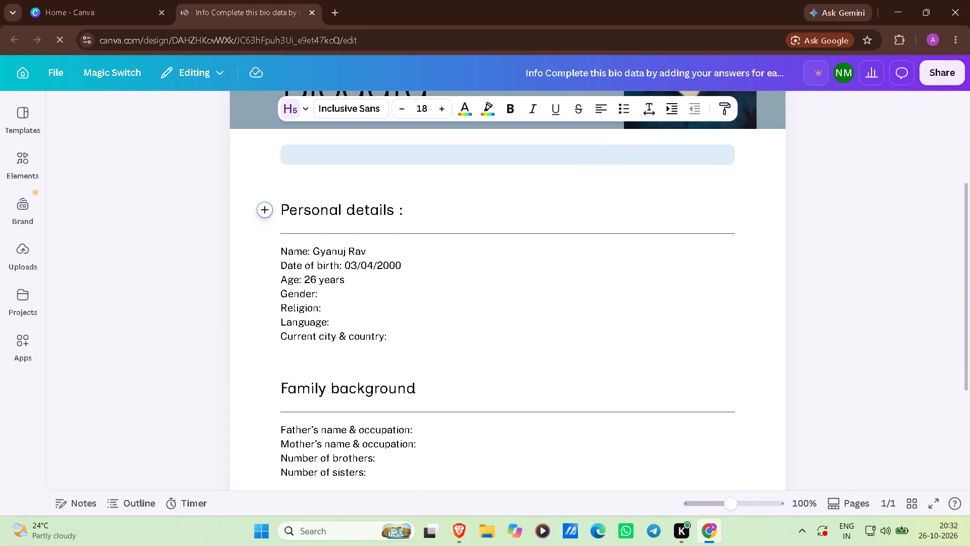
{"action": "left_click", "coordinate": [328, 297]}
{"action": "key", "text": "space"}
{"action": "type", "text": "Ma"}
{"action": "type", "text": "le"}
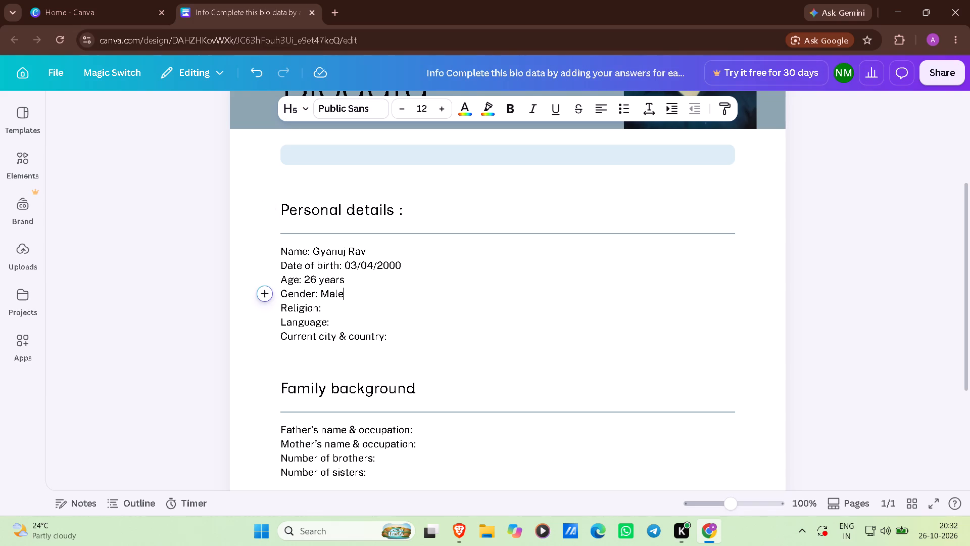
Fill in the Religion line with Hindu and the Language line with Hindi and English.
{"action": "left_click", "coordinate": [329, 308]}
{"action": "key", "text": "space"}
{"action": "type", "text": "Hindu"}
{"action": "left_click", "coordinate": [337, 323]}
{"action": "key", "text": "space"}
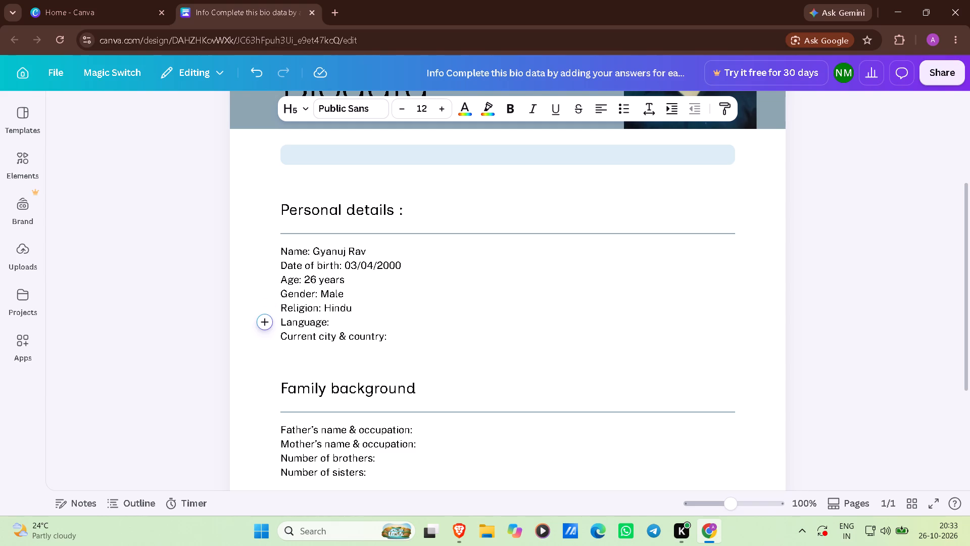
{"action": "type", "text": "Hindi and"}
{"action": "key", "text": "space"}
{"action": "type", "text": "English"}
Fill in the Current city & country line under Personal details with "Mirzapur ,India".
{"action": "left_click", "coordinate": [406, 336]}
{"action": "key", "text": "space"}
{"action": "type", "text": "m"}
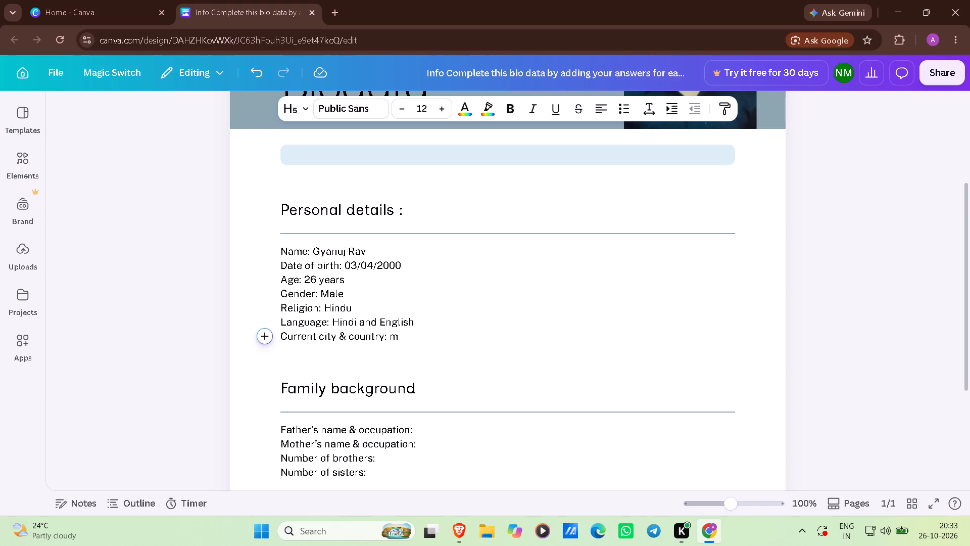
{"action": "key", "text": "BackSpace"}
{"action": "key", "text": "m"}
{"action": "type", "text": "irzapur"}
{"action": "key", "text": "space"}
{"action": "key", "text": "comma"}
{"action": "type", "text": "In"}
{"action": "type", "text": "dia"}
Enter the father's name followed by "(Assistant Teacher)" on the Father's name & occupation line under Family background.
{"action": "scroll", "coordinate": [508, 334], "scroll_direction": "down", "scroll_amount": 4}
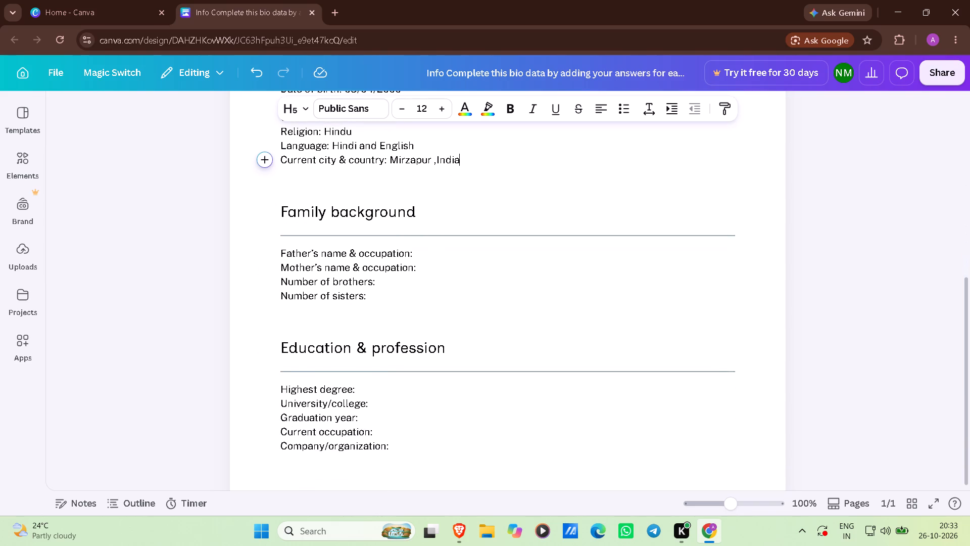
{"action": "scroll", "coordinate": [508, 334], "scroll_direction": "down", "scroll_amount": 1}
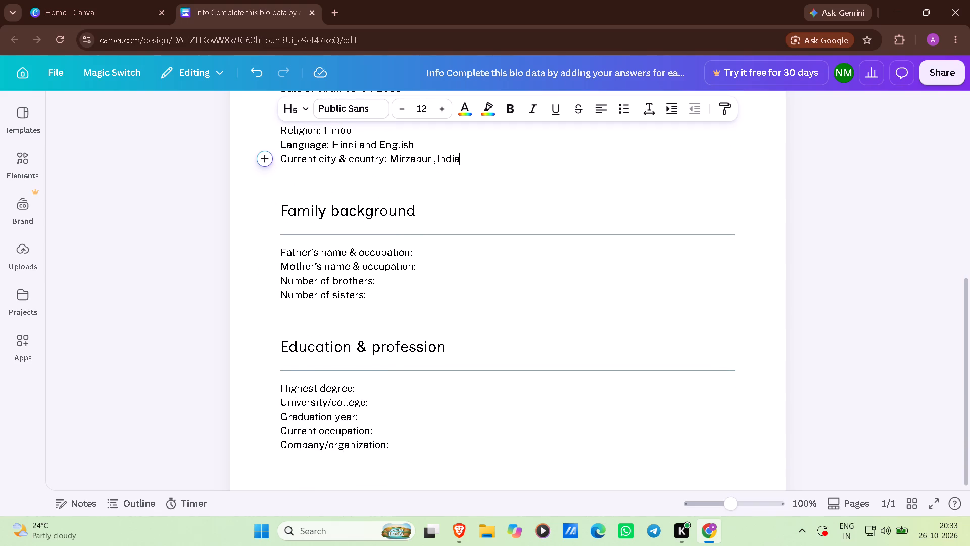
{"action": "left_click", "coordinate": [422, 254]}
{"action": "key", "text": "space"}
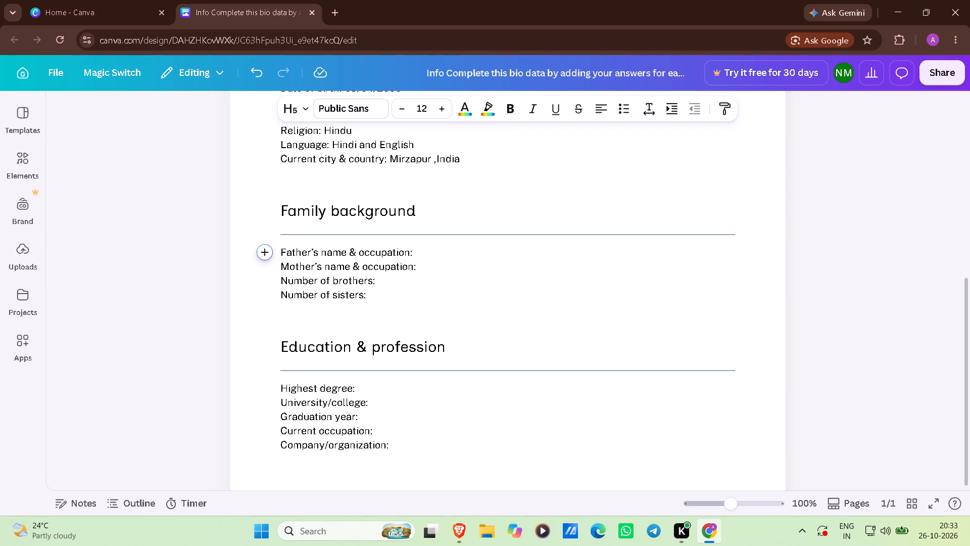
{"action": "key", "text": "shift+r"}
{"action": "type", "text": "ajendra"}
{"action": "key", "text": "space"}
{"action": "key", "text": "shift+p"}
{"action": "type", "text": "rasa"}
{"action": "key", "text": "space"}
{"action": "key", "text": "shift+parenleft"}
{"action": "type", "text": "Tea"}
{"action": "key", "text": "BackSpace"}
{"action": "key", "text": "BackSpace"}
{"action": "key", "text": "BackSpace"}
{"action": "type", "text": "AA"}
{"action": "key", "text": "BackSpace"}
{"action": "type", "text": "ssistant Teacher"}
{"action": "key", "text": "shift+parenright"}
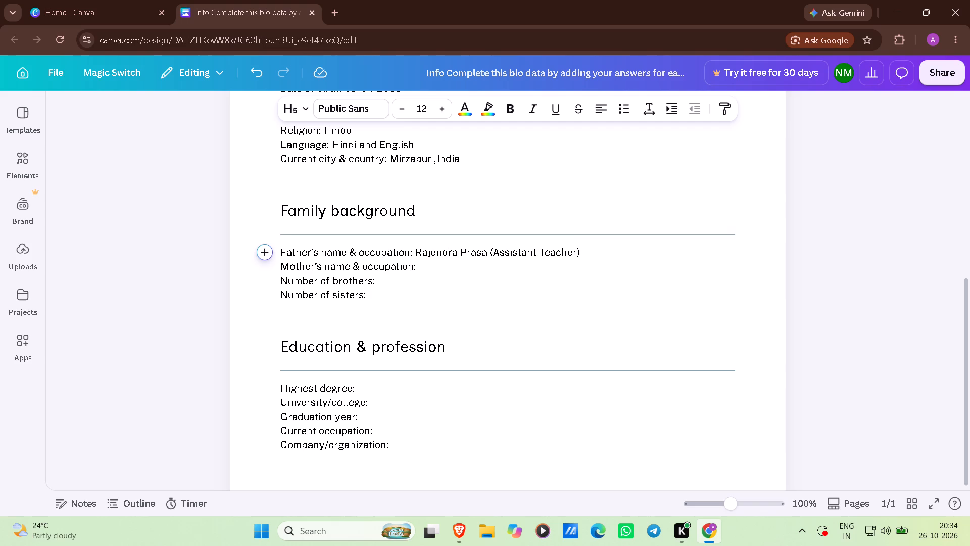
Enter the mother's name followed by "(Housewife)" on the Mother's name & occupation line under Family background.
{"action": "left_click", "coordinate": [435, 268]}
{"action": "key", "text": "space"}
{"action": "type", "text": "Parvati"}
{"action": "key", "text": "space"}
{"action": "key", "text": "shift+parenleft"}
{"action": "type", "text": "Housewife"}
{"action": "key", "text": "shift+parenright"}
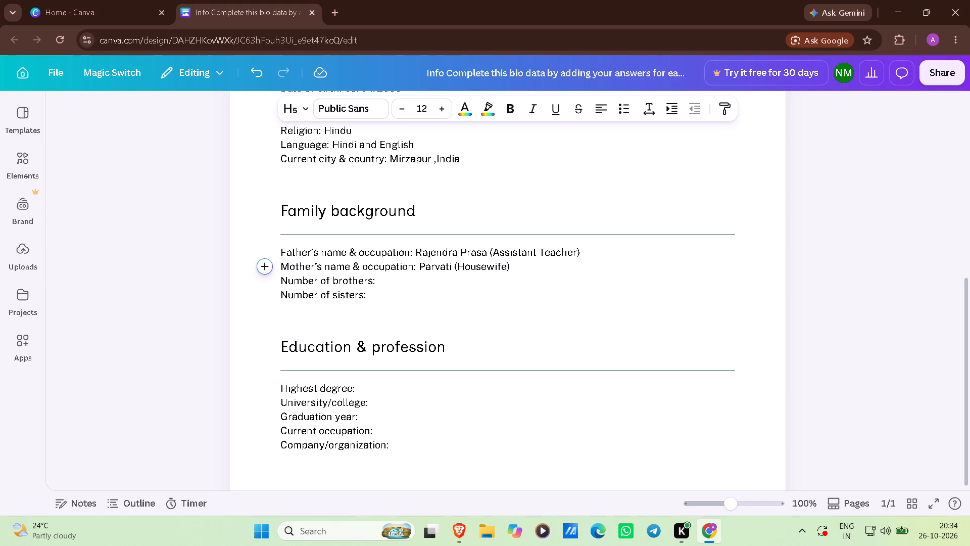
Fill in the Number of brothers line with 02 and the Number of sisters line with 00.
{"action": "left_click", "coordinate": [408, 287]}
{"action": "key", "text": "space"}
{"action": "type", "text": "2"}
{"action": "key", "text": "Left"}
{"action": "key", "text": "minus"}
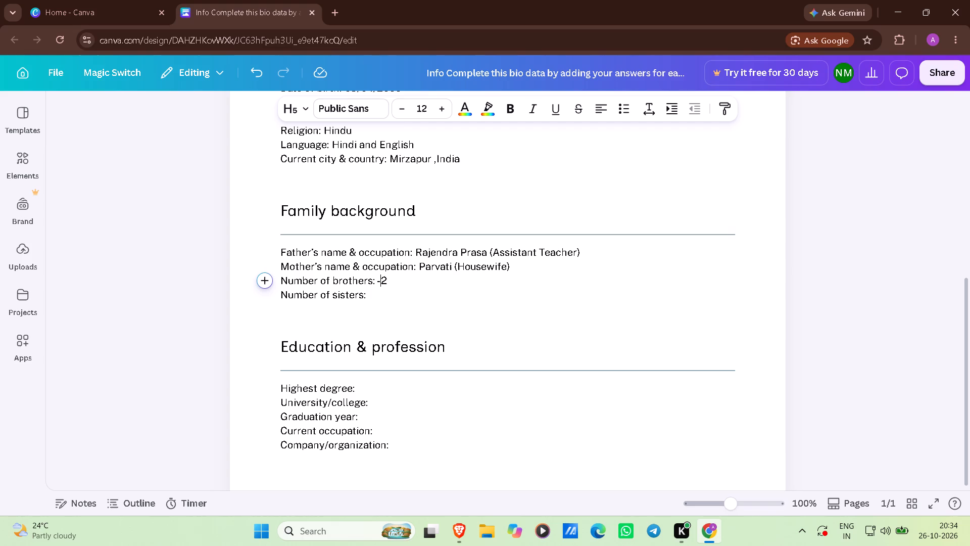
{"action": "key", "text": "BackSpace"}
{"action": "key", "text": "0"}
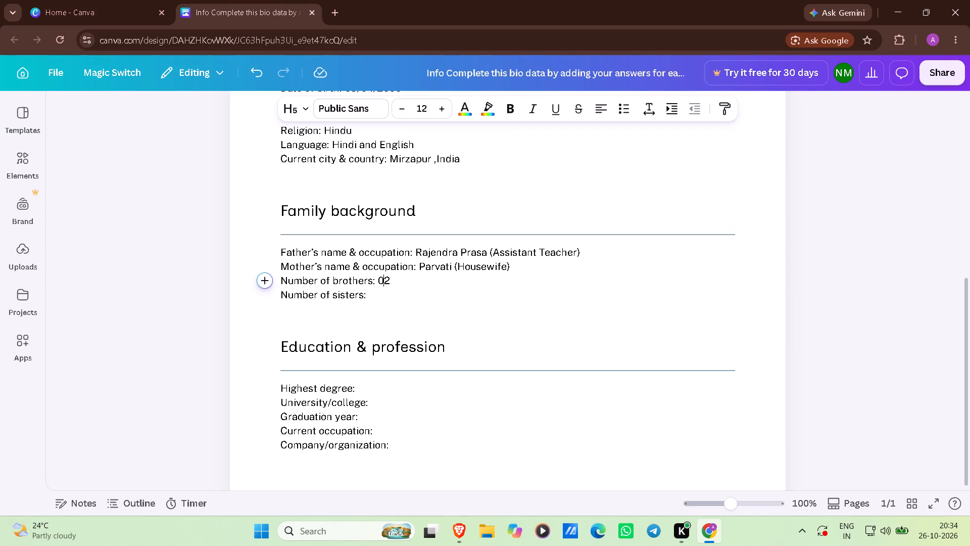
{"action": "left_click", "coordinate": [384, 300]}
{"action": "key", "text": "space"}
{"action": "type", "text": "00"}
Fill in the Highest degree line under Education & profession with "Diploma in labotory technician".
{"action": "scroll", "coordinate": [452, 363], "scroll_direction": "down", "scroll_amount": 3}
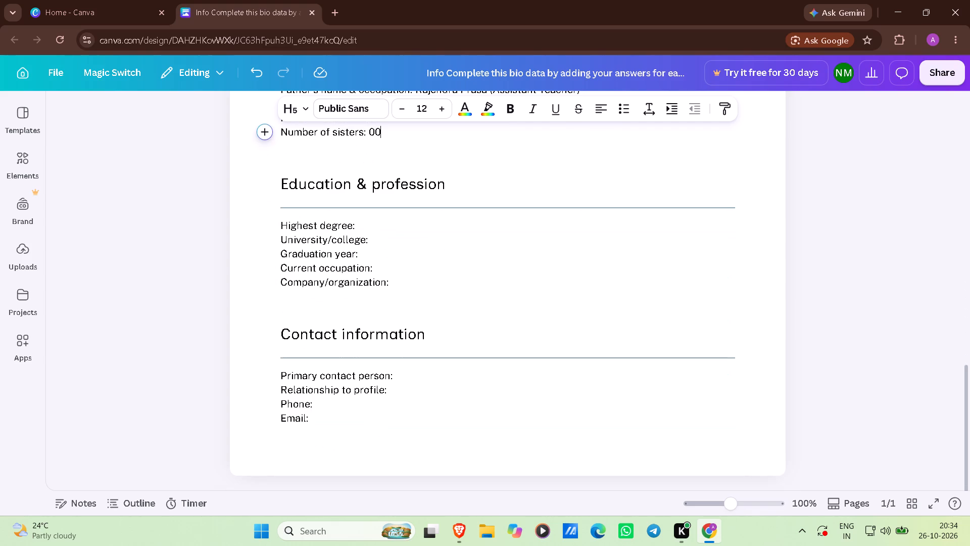
{"action": "left_click", "coordinate": [372, 224]}
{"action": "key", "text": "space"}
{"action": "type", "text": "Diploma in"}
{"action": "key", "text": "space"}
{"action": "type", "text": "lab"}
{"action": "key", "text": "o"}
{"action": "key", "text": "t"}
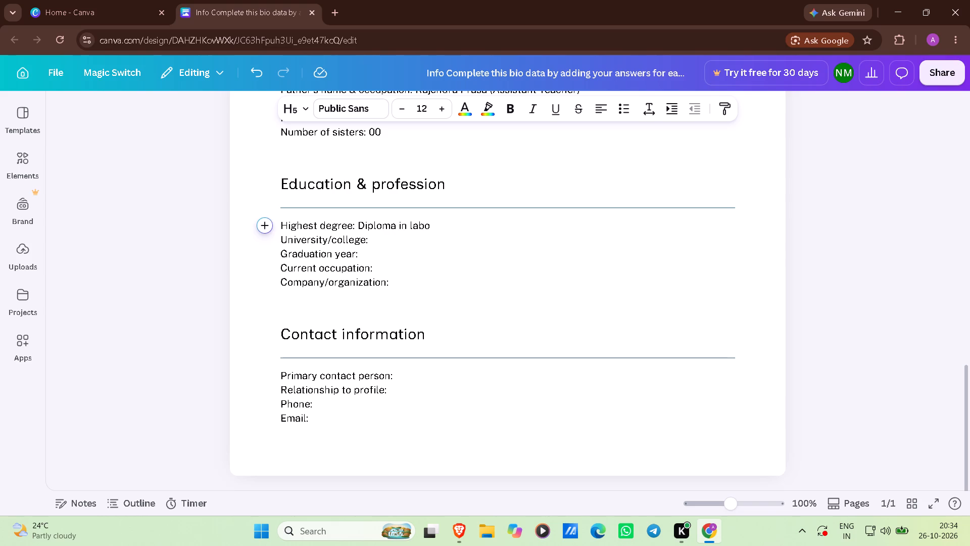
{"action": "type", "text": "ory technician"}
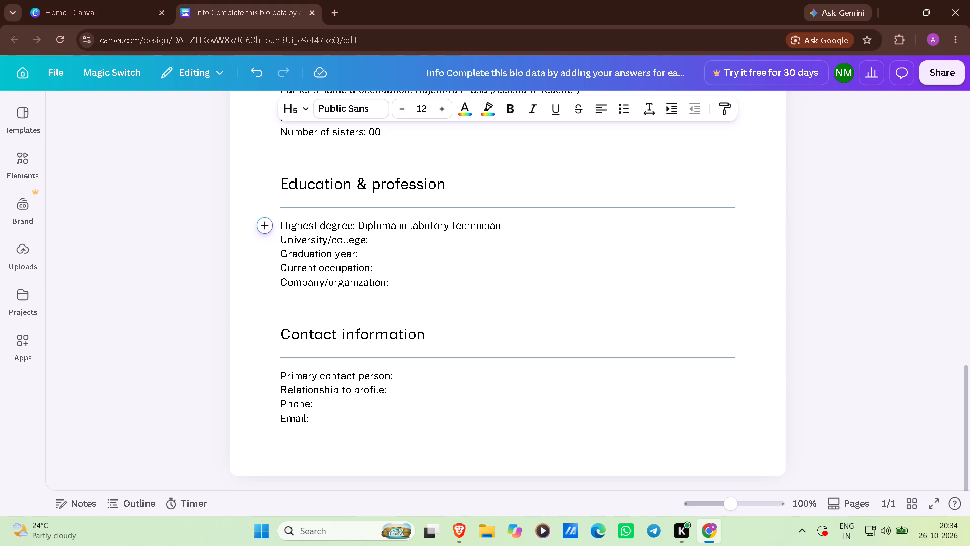
Fill in the University/college line with "Varun Arjun Medical College,Shahajahanpur".
{"action": "left_click", "coordinate": [371, 242]}
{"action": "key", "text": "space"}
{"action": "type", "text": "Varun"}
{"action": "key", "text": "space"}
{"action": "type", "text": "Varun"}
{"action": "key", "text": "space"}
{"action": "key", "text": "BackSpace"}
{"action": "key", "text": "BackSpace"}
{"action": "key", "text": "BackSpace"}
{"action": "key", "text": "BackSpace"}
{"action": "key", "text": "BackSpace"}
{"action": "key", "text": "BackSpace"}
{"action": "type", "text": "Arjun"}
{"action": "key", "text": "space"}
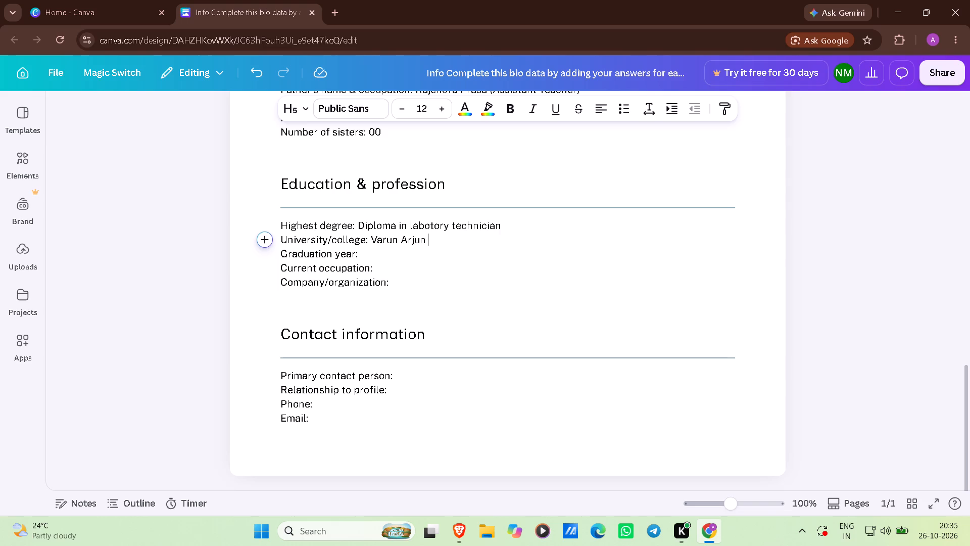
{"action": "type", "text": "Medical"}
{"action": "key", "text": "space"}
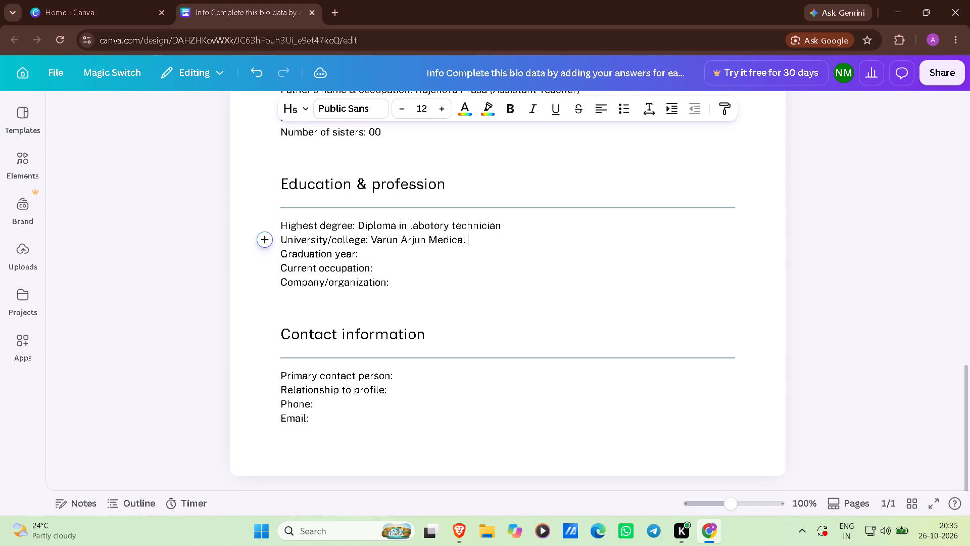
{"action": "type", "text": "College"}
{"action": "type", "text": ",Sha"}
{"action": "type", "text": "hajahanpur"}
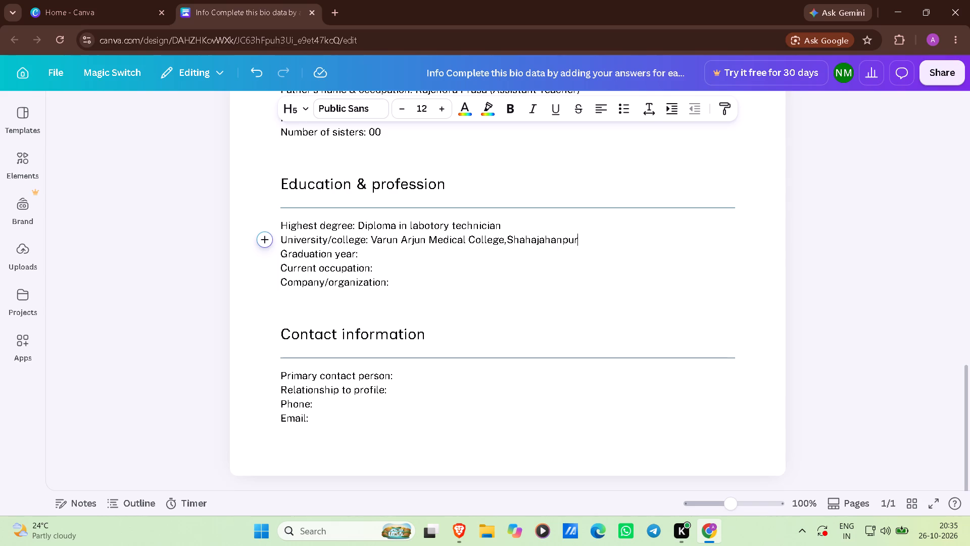
Replace the word "degree" with "course" in the Highest degree label under Education & profession.
{"action": "scroll", "coordinate": [365, 254], "scroll_direction": "down", "scroll_amount": 2}
{"action": "left_click", "coordinate": [352, 231]}
{"action": "key", "text": "BackSpace"}
{"action": "key", "text": "BackSpace"}
{"action": "key", "text": "BackSpace"}
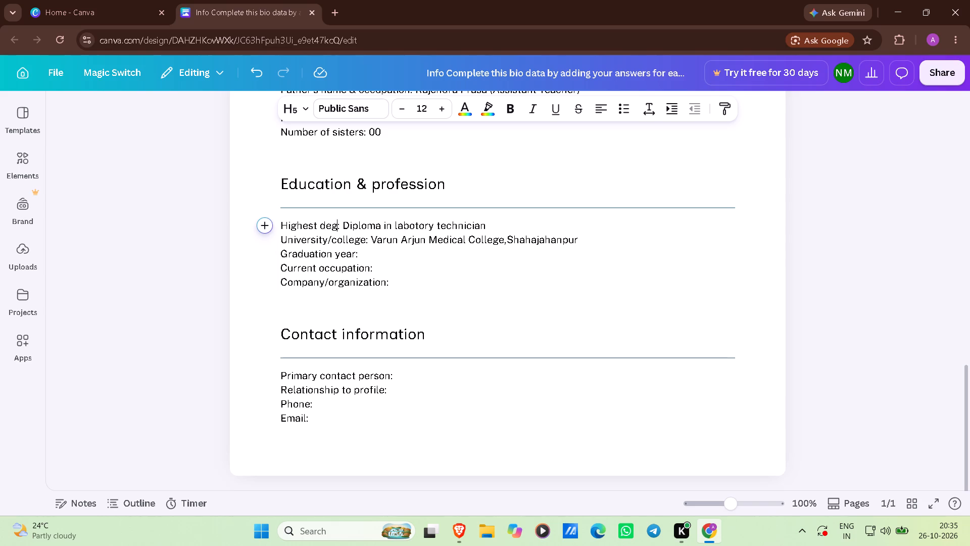
{"action": "key", "text": "BackSpace"}
{"action": "key", "text": "BackSpace"}
{"action": "key", "text": "BackSpace"}
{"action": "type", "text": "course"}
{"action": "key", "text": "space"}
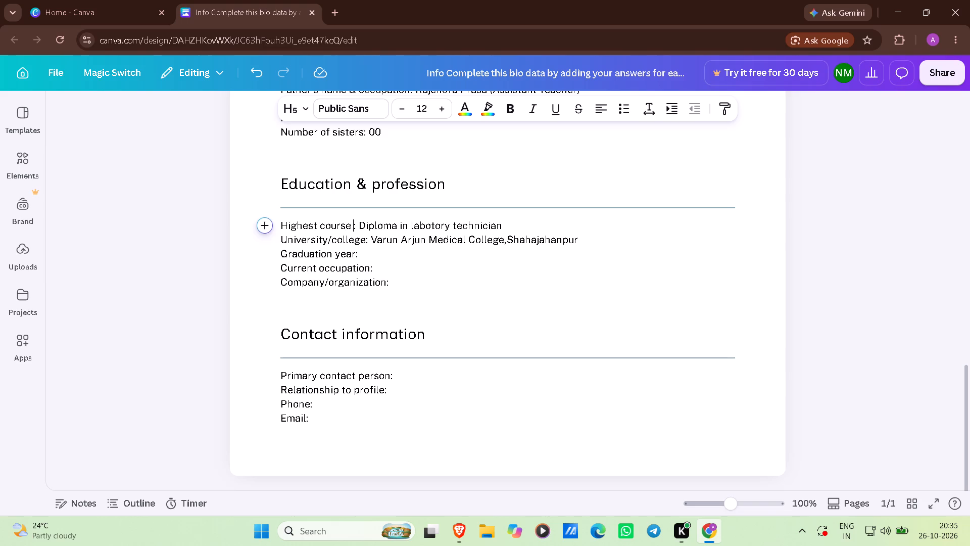
Replace the Graduation year label under Education & profession with "completion year", keeping its colon.
{"action": "left_click", "coordinate": [352, 254]}
{"action": "key", "text": "BackSpace"}
{"action": "key", "text": "BackSpace"}
{"action": "key", "text": "BackSpace"}
{"action": "key", "text": "BackSpace"}
{"action": "key", "text": "BackSpace"}
{"action": "key", "text": "BackSpace"}
{"action": "key", "text": "BackSpace"}
{"action": "key", "text": "BackSpace"}
{"action": "key", "text": "BackSpace"}
{"action": "key", "text": "BackSpace"}
{"action": "key", "text": "BackSpace"}
{"action": "key", "text": "BackSpace"}
{"action": "key", "text": "BackSpace"}
{"action": "key", "text": "BackSpace"}
{"action": "key", "text": "Right"}
{"action": "key", "text": "BackSpace"}
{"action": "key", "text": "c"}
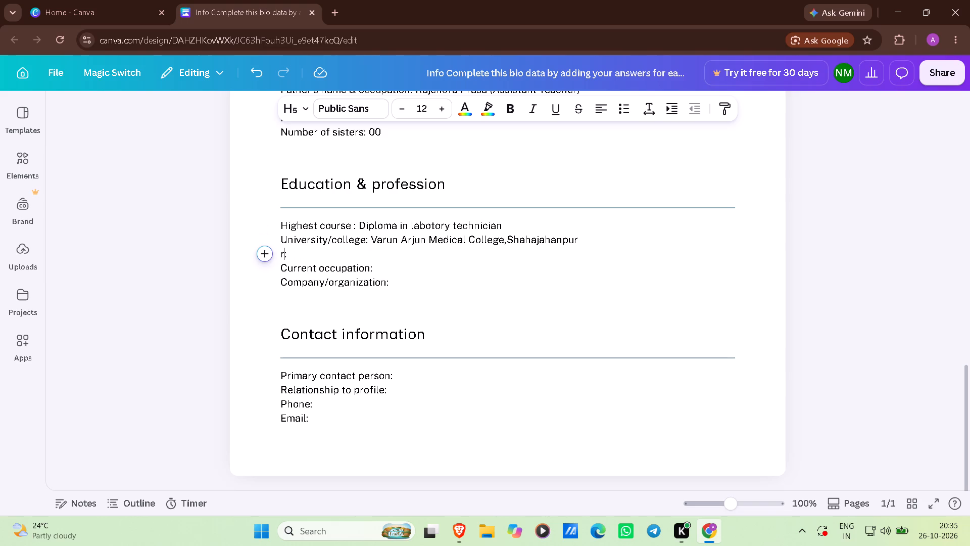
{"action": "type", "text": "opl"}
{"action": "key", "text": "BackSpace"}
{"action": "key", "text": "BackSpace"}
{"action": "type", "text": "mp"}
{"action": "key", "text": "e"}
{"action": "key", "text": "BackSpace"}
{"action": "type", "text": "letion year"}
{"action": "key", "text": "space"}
Fill in the completion year line with 2025.
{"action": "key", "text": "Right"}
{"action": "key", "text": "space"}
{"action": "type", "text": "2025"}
Fill in the Current occupation line under Education & profession with "Lab Technician".
{"action": "left_click", "coordinate": [383, 269]}
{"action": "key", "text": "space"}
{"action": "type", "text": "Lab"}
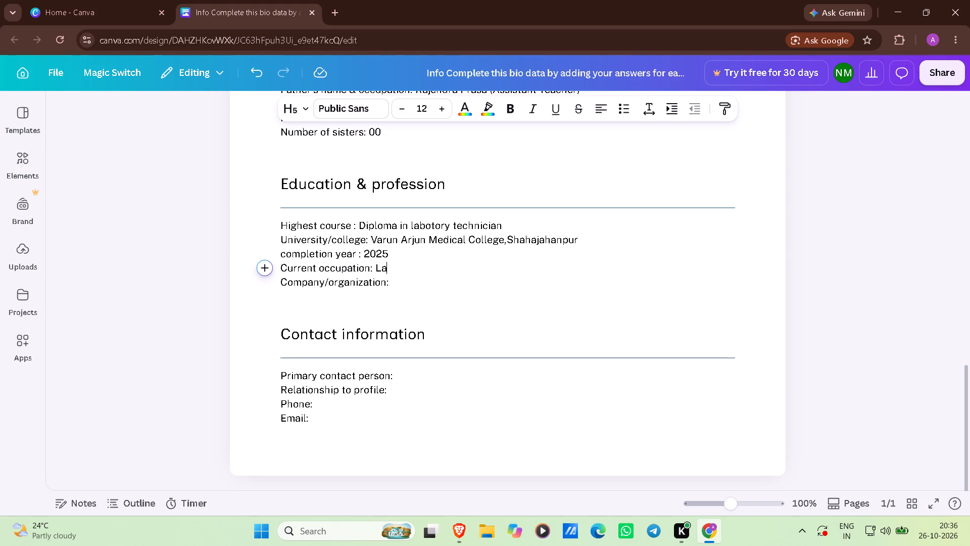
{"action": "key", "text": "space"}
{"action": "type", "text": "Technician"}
Fill in the Company/organization line under Education & profession with "Handia Charitable Blood Bank".
{"action": "left_click", "coordinate": [393, 287]}
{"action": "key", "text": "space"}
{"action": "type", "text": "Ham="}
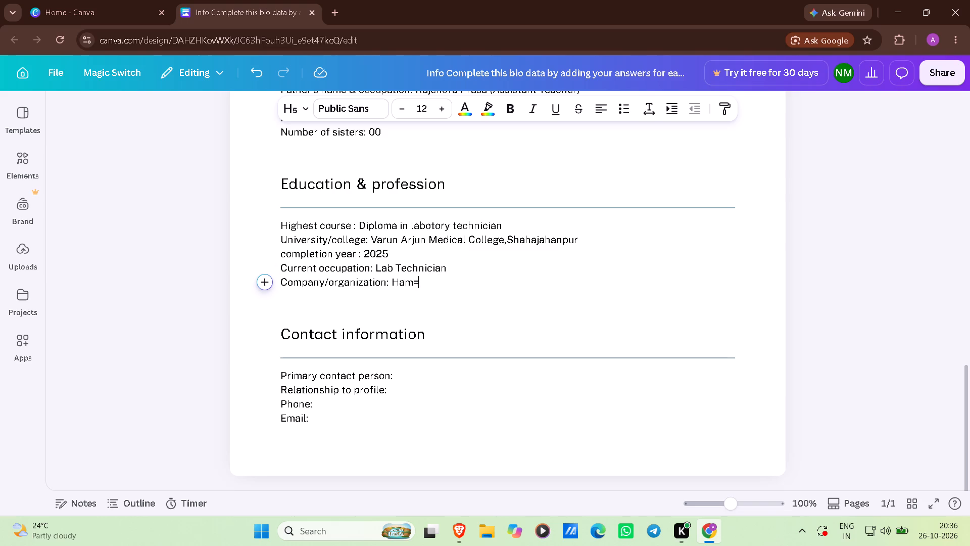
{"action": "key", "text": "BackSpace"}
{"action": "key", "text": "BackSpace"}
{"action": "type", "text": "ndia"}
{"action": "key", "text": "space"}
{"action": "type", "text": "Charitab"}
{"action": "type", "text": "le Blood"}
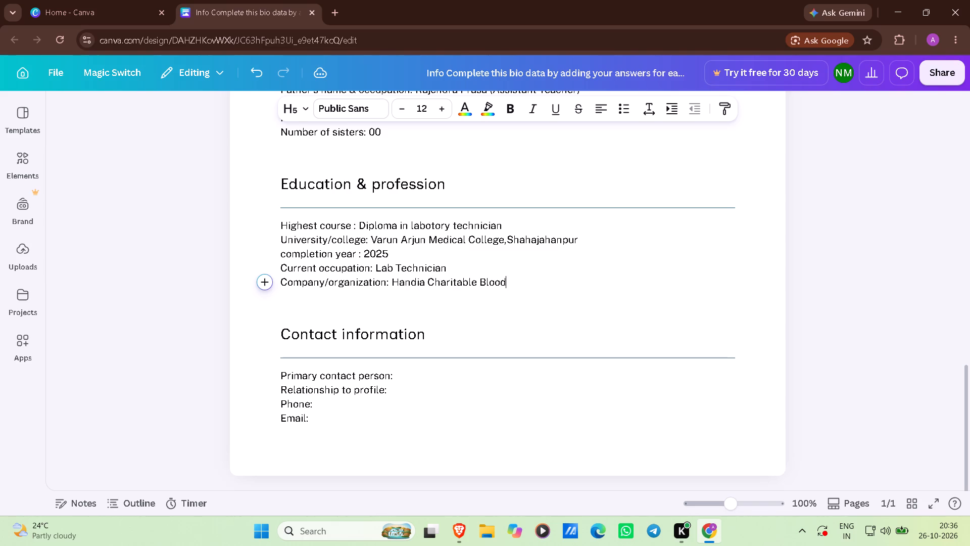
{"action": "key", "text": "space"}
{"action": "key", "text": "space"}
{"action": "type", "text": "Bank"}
{"action": "scroll", "coordinate": [445, 349], "scroll_direction": "down", "scroll_amount": 4}
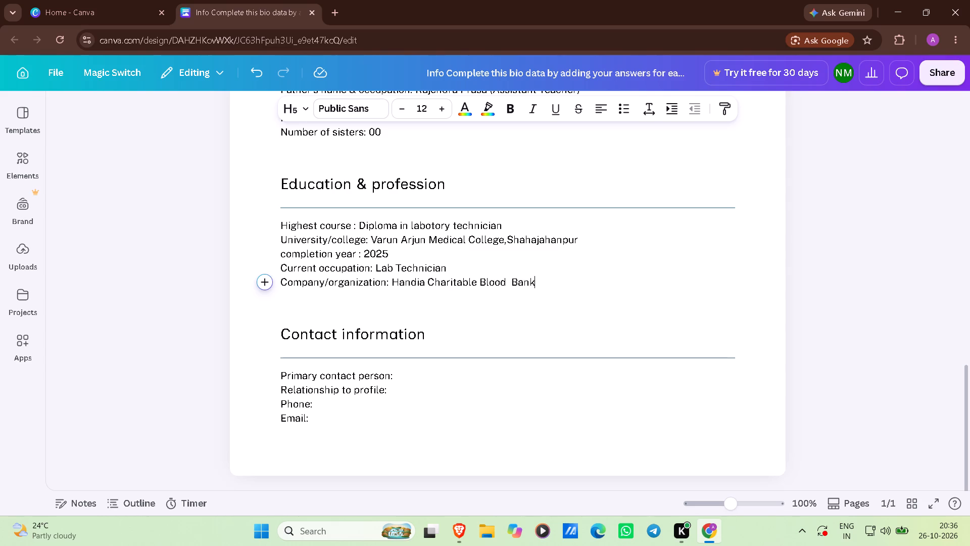
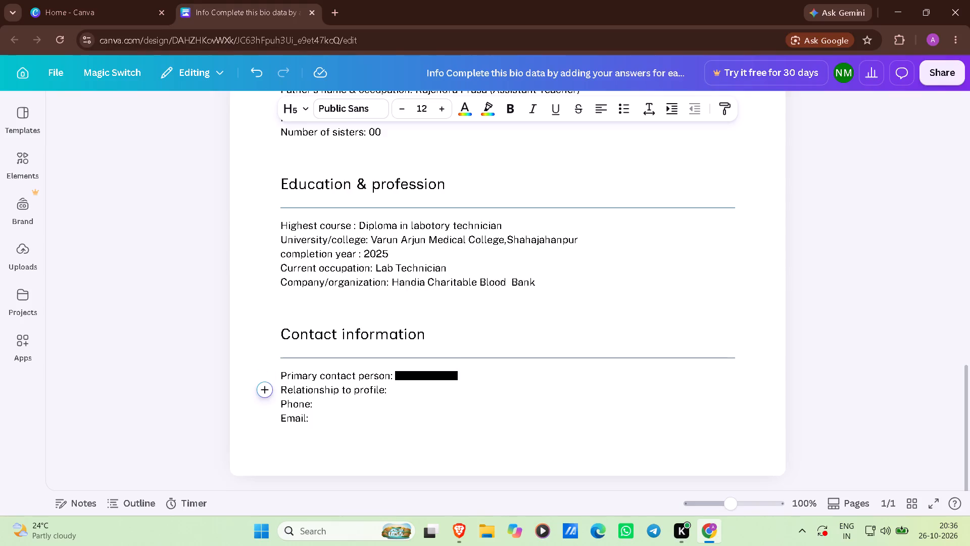
Delete the whole "Relationship to profile" line under Contact information, leaving no empty line behind.
{"action": "left_click", "coordinate": [397, 390]}
{"action": "key", "text": "BackSpace"}
{"action": "key", "text": "BackSpace"}
{"action": "key", "text": "BackSpace"}
{"action": "key", "text": "BackSpace"}
{"action": "key", "text": "BackSpace"}
{"action": "key", "text": "BackSpace"}
{"action": "key", "text": "BackSpace"}
{"action": "key", "text": "BackSpace"}
{"action": "key", "text": "BackSpace"}
{"action": "key", "text": "BackSpace"}
{"action": "key", "text": "BackSpace"}
{"action": "key", "text": "BackSpace"}
{"action": "key", "text": "BackSpace"}
{"action": "key", "text": "BackSpace"}
{"action": "key", "text": "BackSpace"}
{"action": "key", "text": "BackSpace"}
{"action": "key", "text": "BackSpace"}
{"action": "key", "text": "BackSpace"}
{"action": "key", "text": "BackSpace"}
{"action": "key", "text": "BackSpace"}
{"action": "key", "text": "BackSpace"}
{"action": "key", "text": "BackSpace"}
{"action": "key", "text": "BackSpace"}
{"action": "key", "text": "BackSpace"}
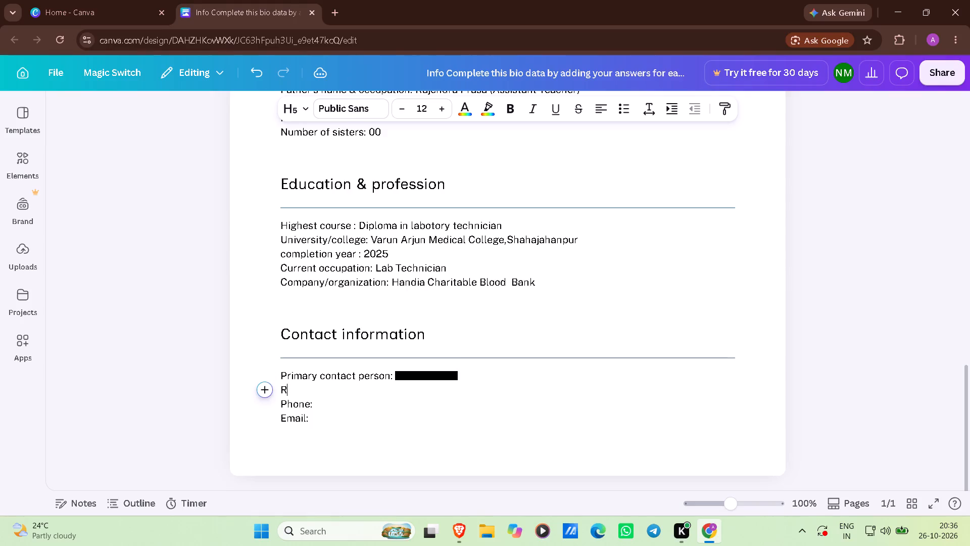
{"action": "key", "text": "BackSpace"}
{"action": "key", "text": "BackSpace"}
{"action": "key", "text": "BackSpace"}
{"action": "key", "text": "BackSpace"}
{"action": "key", "text": "BackSpace"}
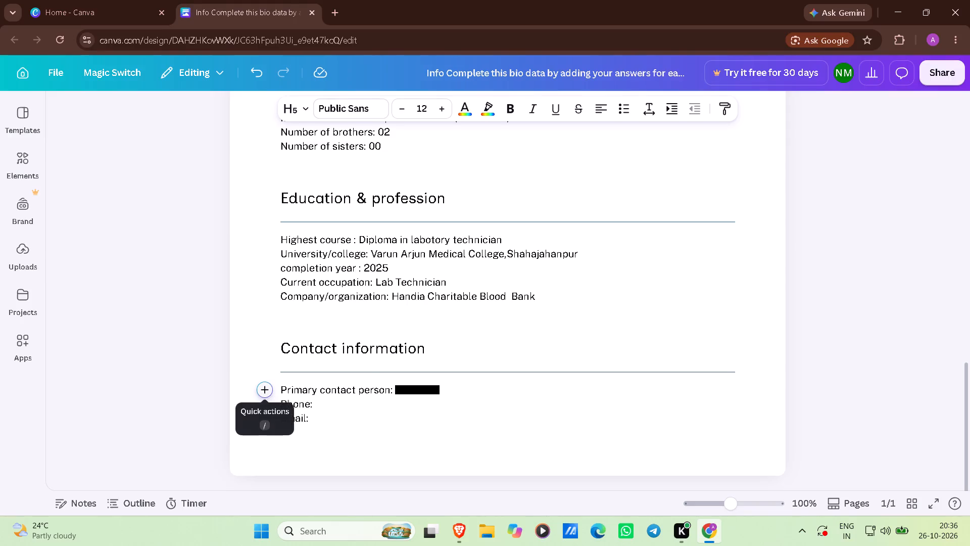
Re-enter the missing last digits of the Primary contact person number under Contact information.
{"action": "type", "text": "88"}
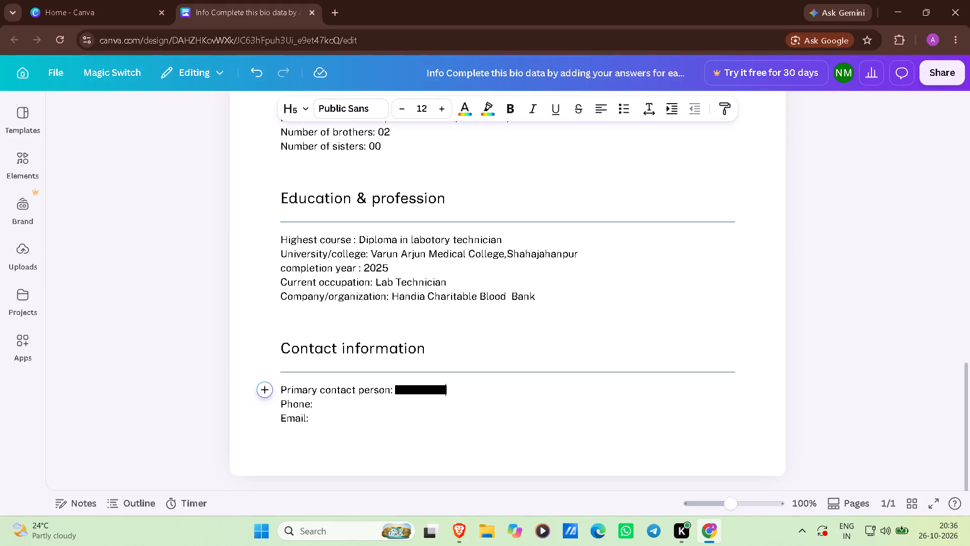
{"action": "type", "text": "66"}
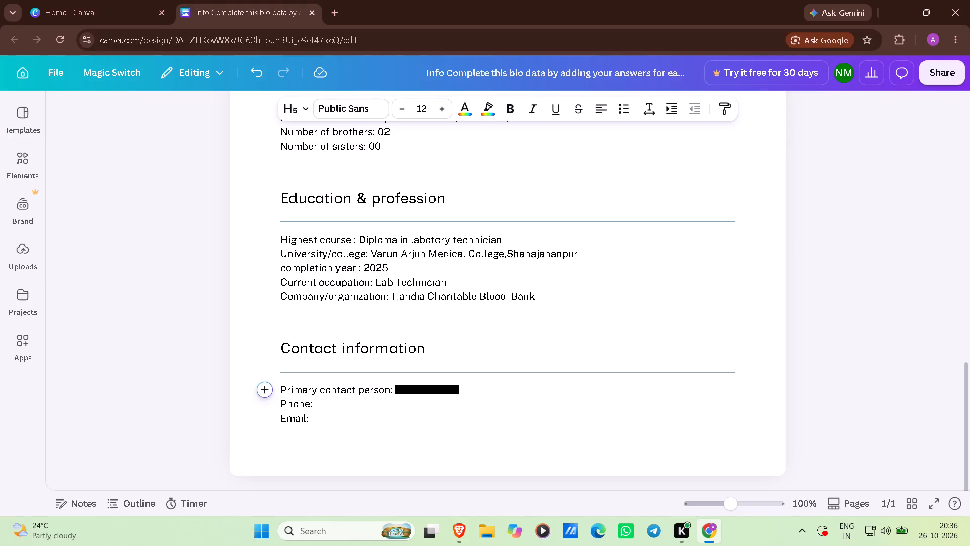
Fill in the Phone line under Contact information with the contact phone number, spaced after the colon.
{"action": "left_click", "coordinate": [319, 402]}
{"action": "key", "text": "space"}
{"action": "left_click", "coordinate": [352, 405]}
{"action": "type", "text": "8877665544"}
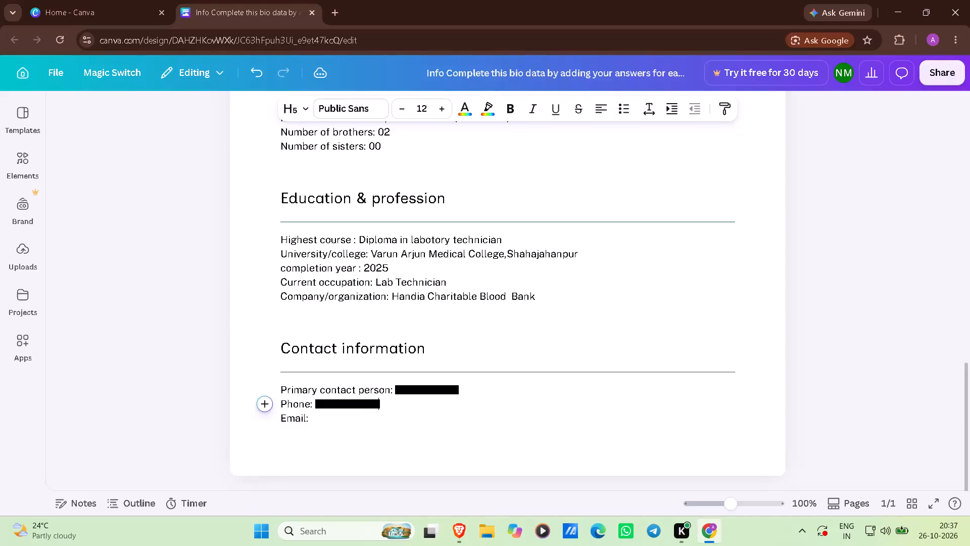
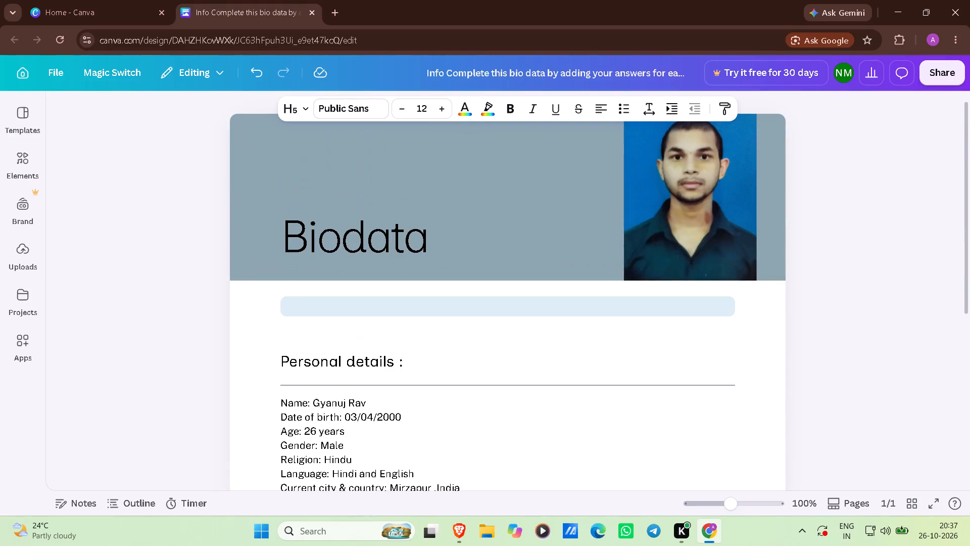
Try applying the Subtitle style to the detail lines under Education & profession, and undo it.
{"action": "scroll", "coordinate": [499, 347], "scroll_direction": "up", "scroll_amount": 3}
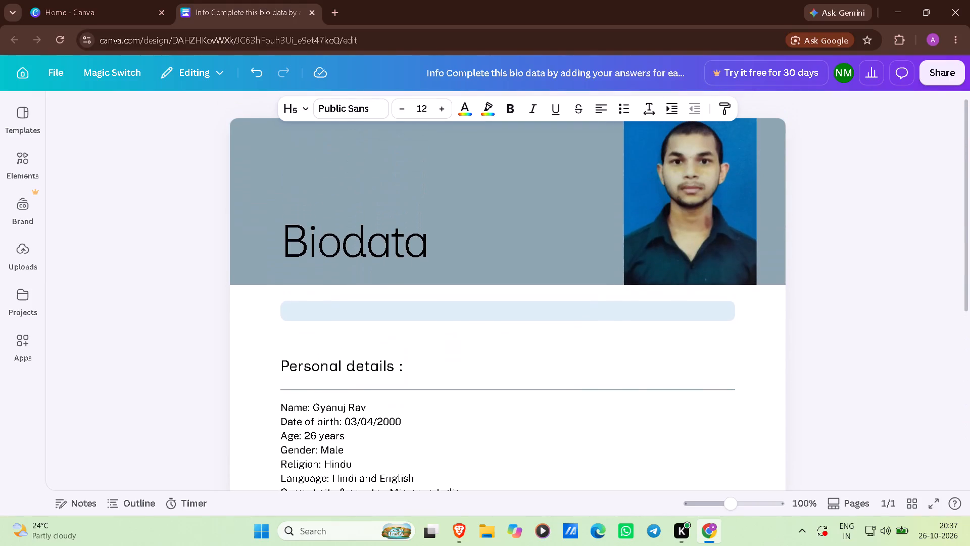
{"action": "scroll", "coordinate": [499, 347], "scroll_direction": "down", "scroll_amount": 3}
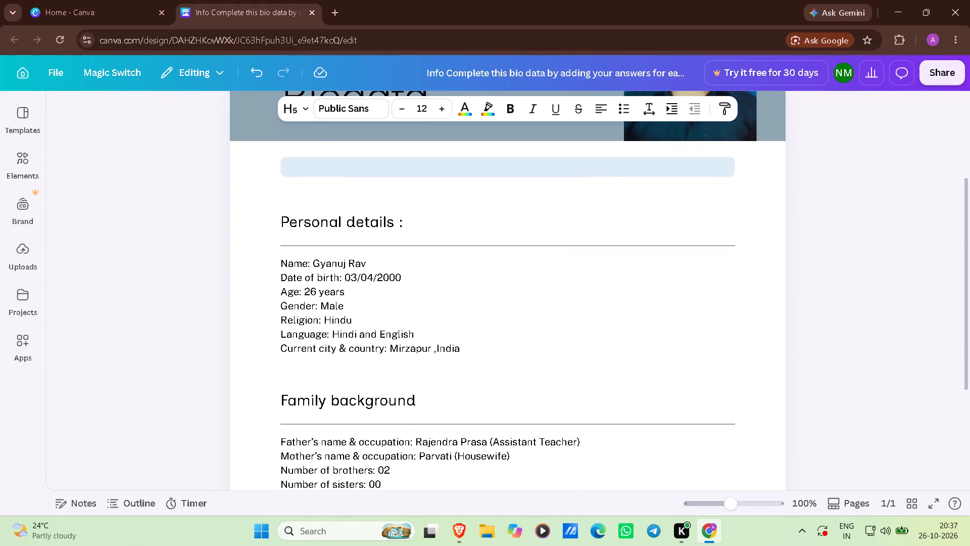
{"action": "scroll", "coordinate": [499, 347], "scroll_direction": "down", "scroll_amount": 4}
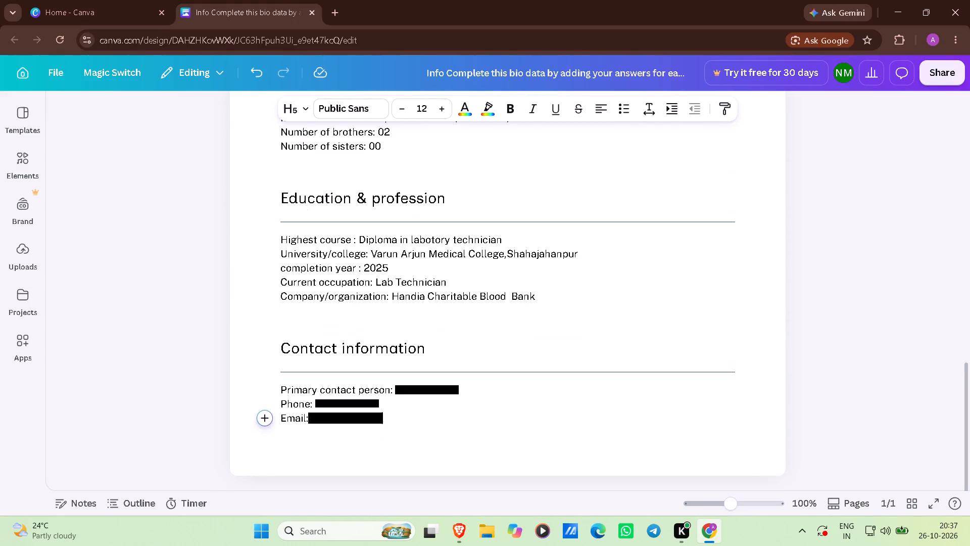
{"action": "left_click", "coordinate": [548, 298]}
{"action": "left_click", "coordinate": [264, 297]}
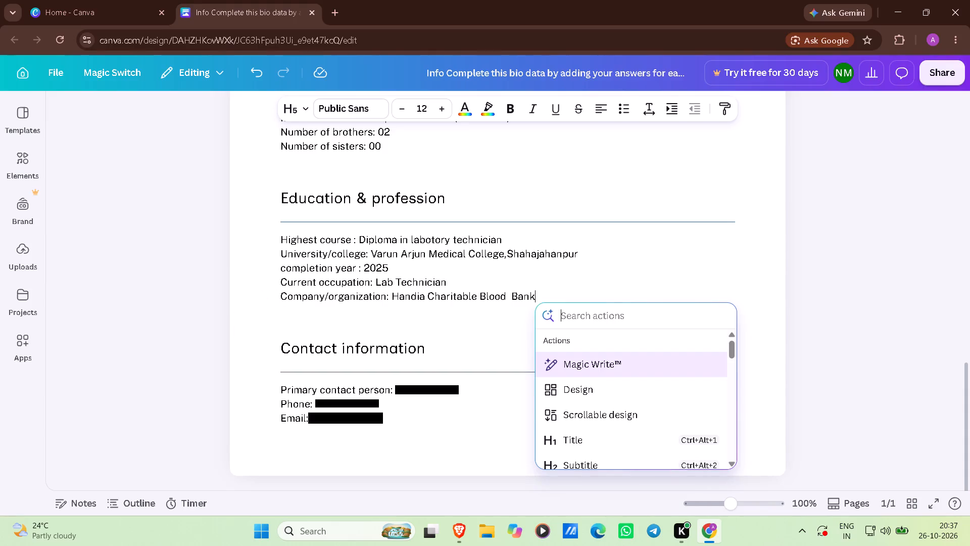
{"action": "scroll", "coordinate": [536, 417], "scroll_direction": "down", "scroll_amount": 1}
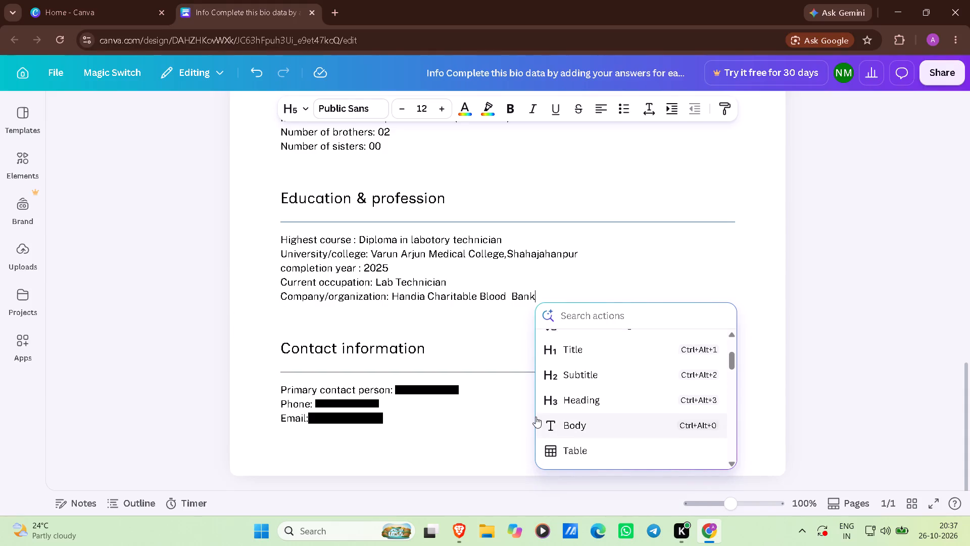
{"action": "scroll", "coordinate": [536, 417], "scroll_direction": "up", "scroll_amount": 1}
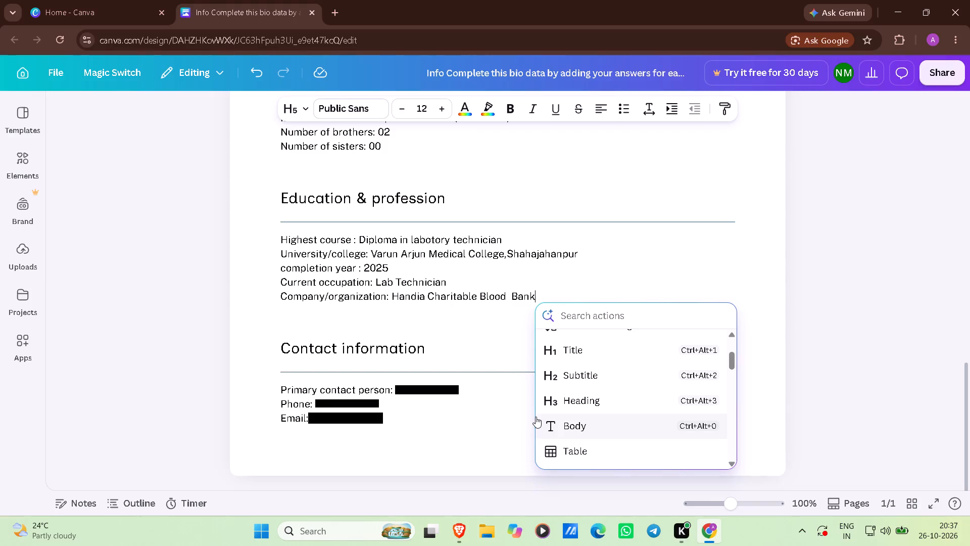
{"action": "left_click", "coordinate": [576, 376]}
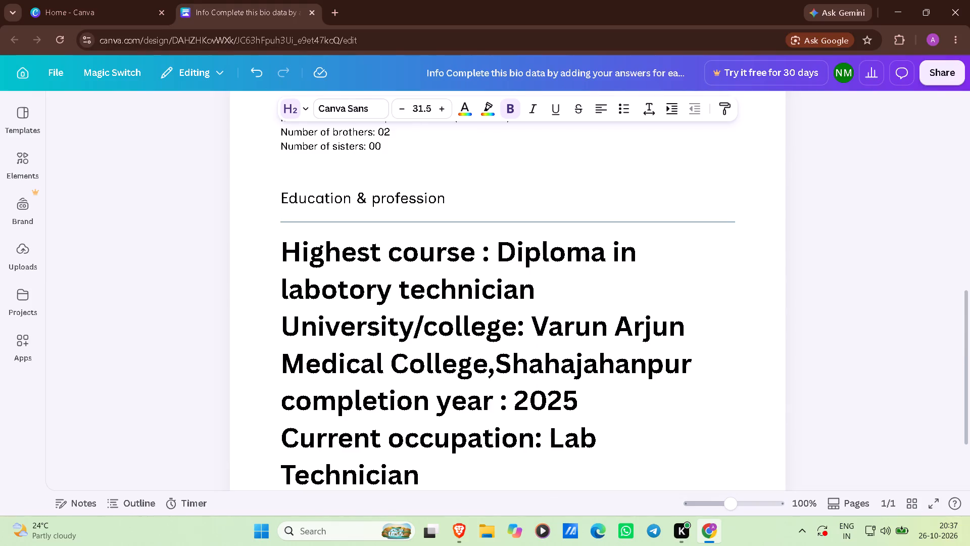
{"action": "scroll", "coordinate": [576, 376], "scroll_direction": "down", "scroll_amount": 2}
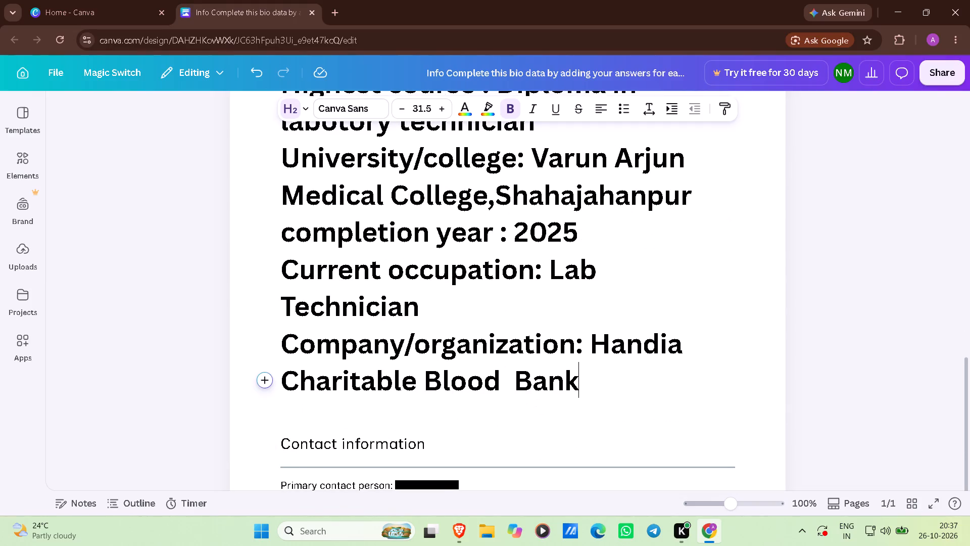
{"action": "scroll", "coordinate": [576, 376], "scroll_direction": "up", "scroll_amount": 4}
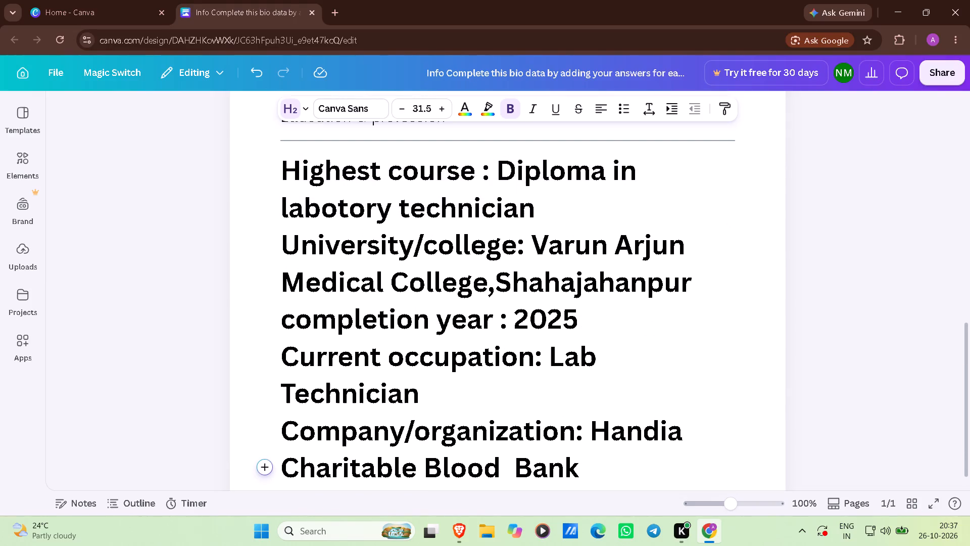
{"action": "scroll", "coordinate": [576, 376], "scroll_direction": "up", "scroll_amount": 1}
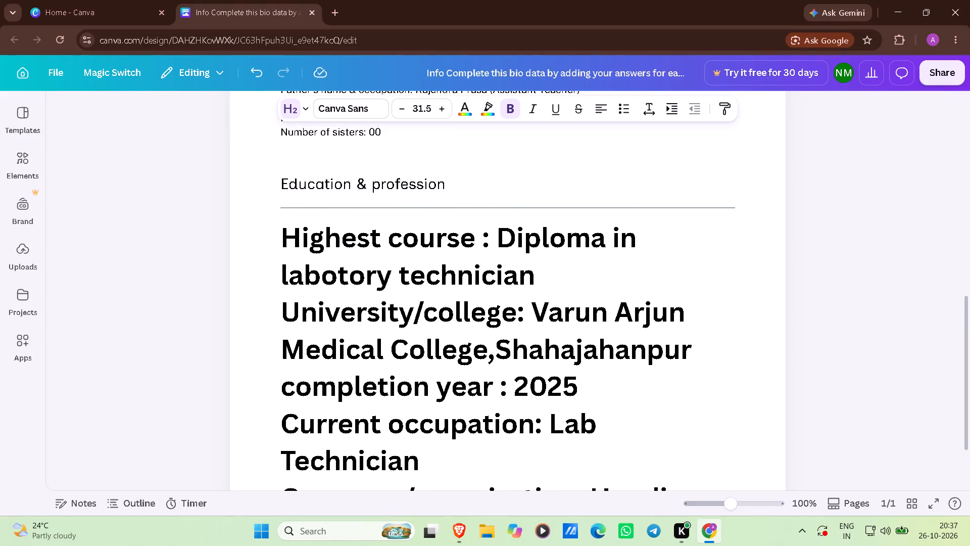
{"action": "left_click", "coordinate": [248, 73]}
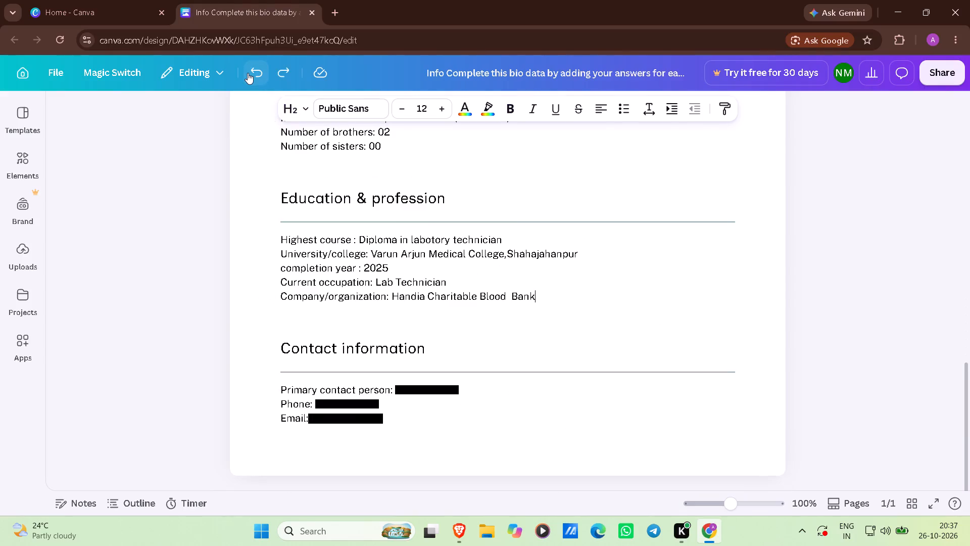
Add the label "Schooling Details :" on the empty line between the Company/organization line and the Contact information heading.
{"action": "left_click", "coordinate": [346, 320]}
{"action": "triple_click", "coordinate": [346, 320]}
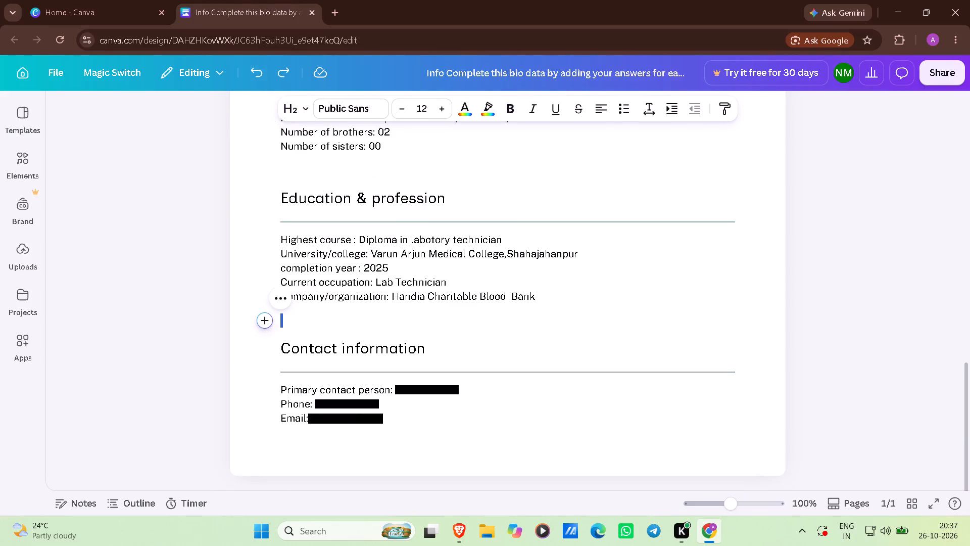
{"action": "left_click", "coordinate": [346, 320]}
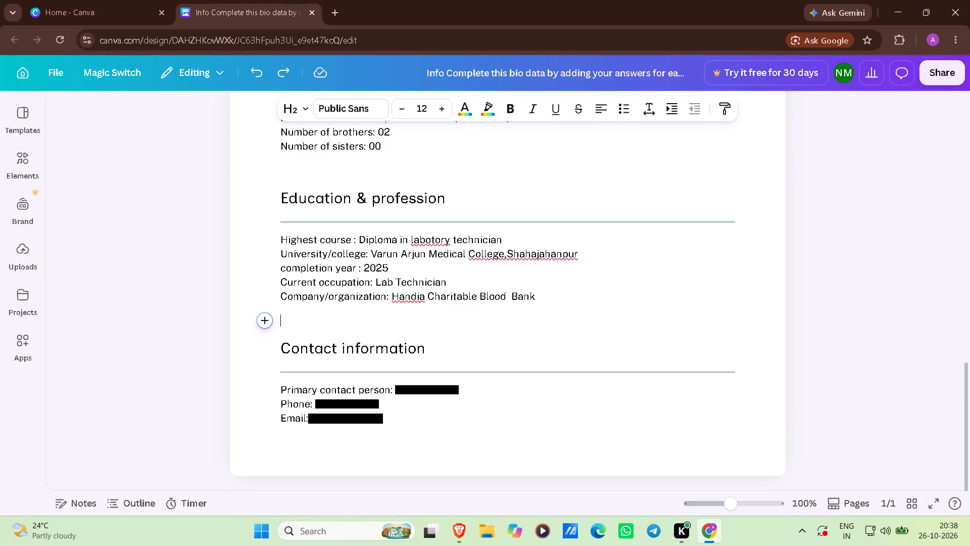
{"action": "key", "text": "shift+s"}
{"action": "type", "text": "chooling"}
{"action": "key", "text": "space"}
{"action": "type", "text": "DE"}
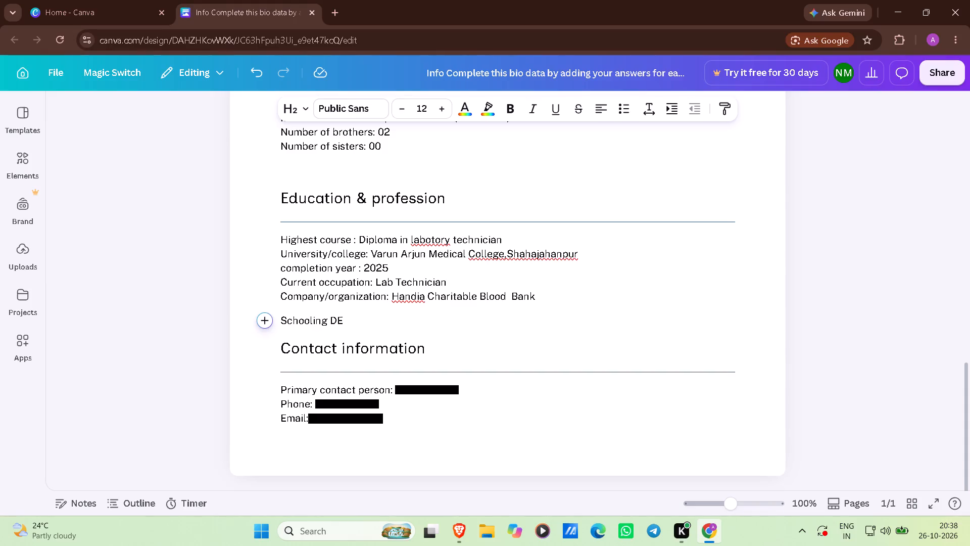
{"action": "key", "text": "BackSpace"}
{"action": "key", "text": "r"}
{"action": "key", "text": "BackSpace"}
{"action": "type", "text": "etaik=ls"}
{"action": "key", "text": "BackSpace"}
{"action": "key", "text": "BackSpace"}
{"action": "key", "text": "BackSpace"}
{"action": "key", "text": "BackSpace"}
{"action": "type", "text": "ls :"}
{"action": "key", "text": "space"}
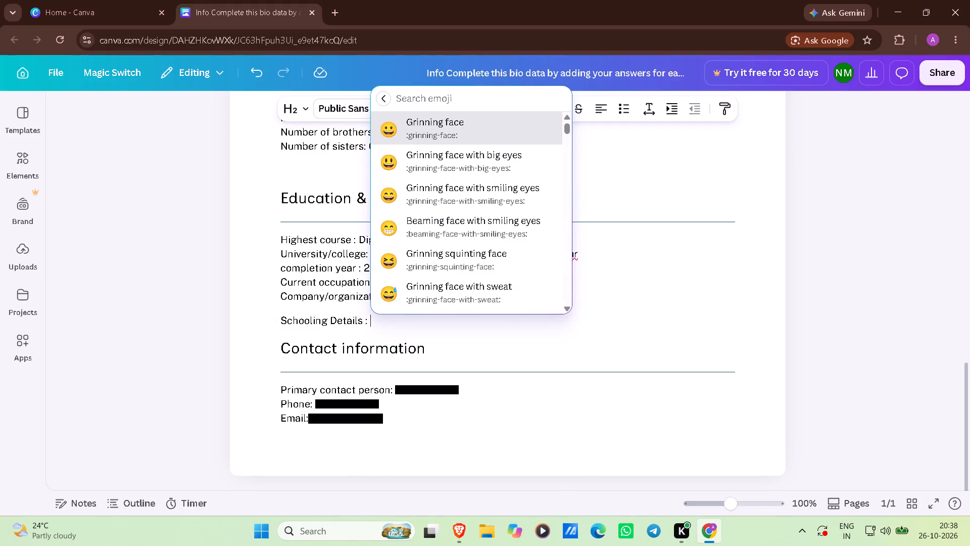
{"action": "left_click", "coordinate": [603, 316]}
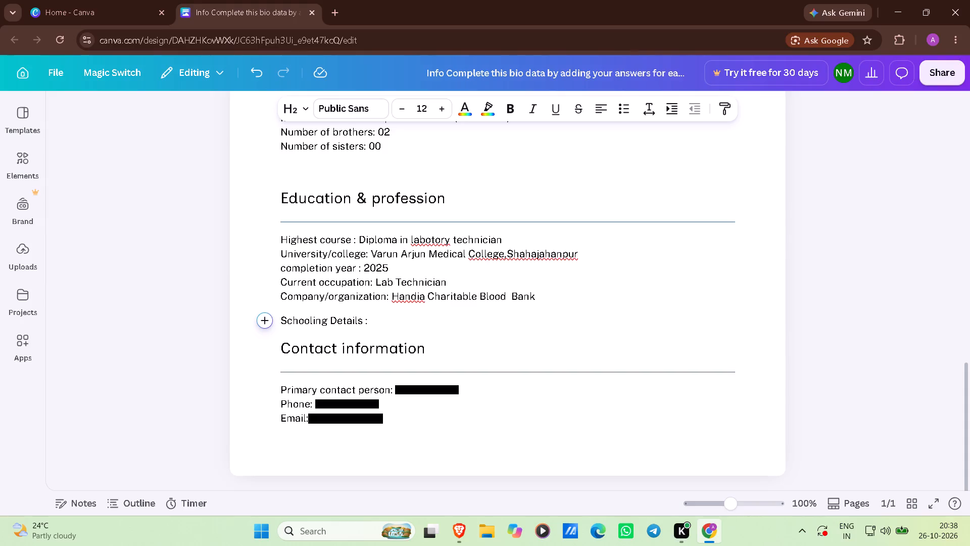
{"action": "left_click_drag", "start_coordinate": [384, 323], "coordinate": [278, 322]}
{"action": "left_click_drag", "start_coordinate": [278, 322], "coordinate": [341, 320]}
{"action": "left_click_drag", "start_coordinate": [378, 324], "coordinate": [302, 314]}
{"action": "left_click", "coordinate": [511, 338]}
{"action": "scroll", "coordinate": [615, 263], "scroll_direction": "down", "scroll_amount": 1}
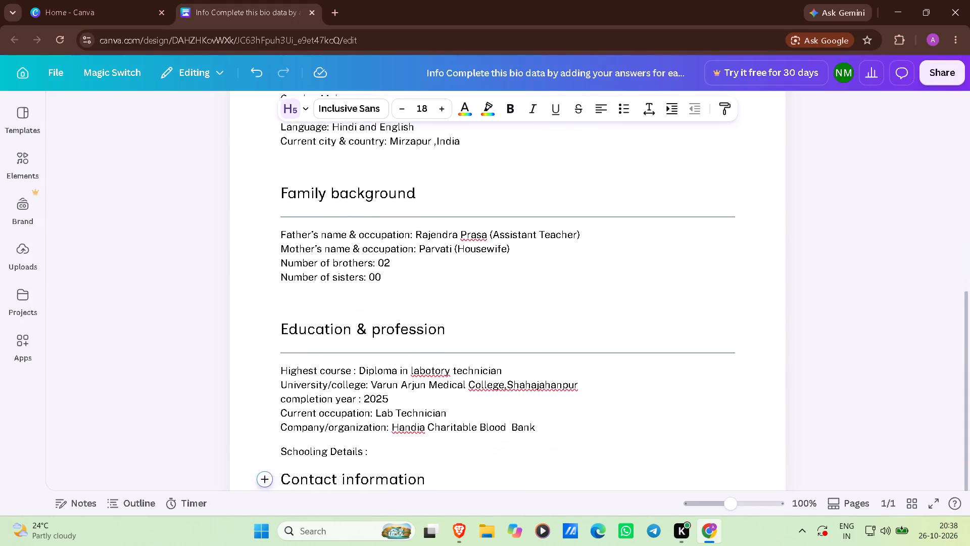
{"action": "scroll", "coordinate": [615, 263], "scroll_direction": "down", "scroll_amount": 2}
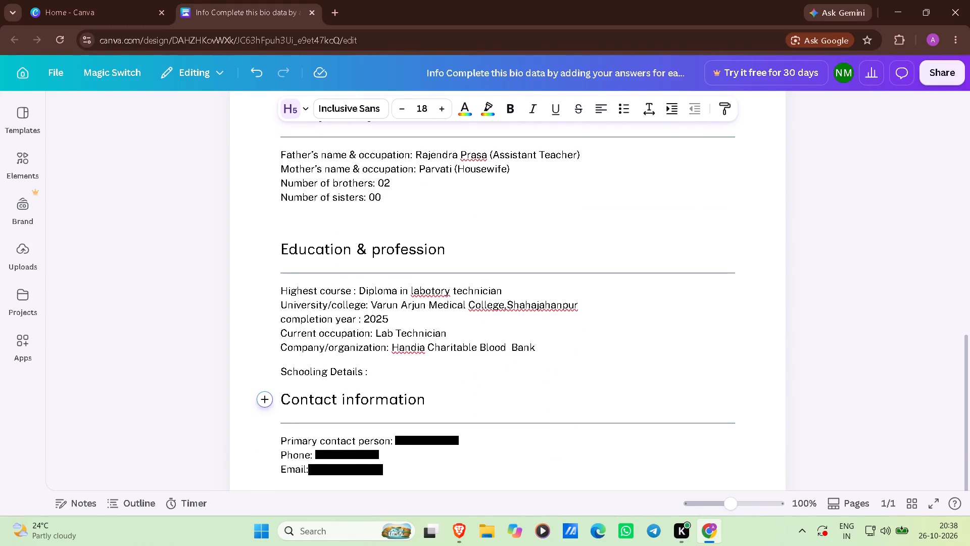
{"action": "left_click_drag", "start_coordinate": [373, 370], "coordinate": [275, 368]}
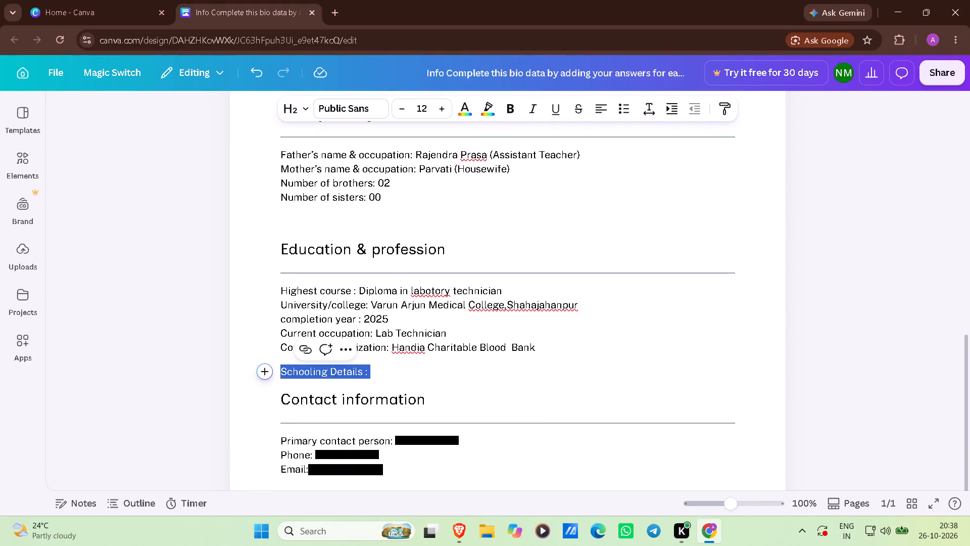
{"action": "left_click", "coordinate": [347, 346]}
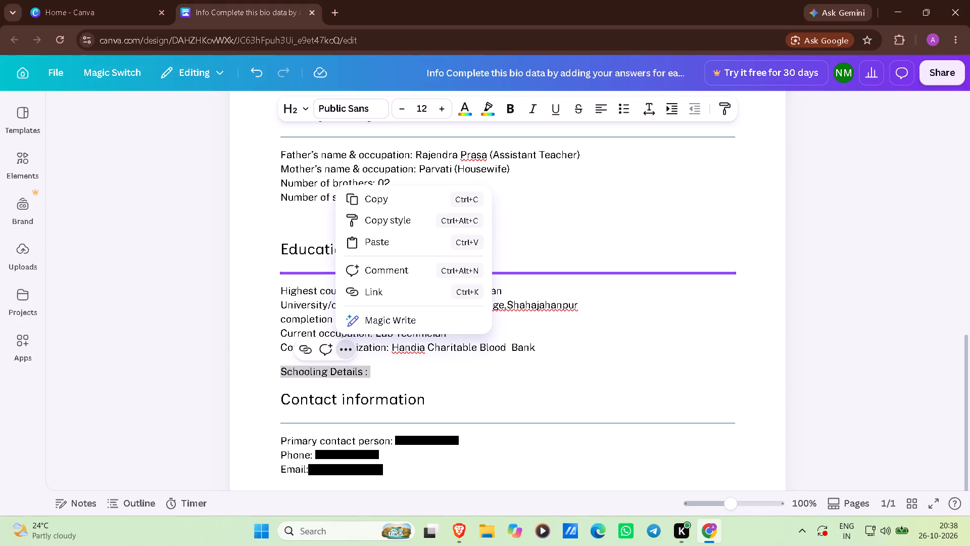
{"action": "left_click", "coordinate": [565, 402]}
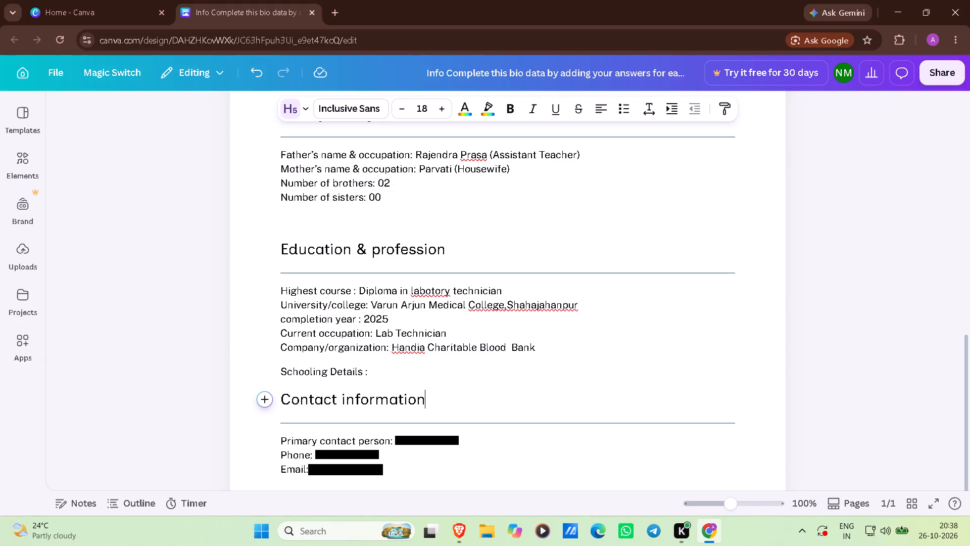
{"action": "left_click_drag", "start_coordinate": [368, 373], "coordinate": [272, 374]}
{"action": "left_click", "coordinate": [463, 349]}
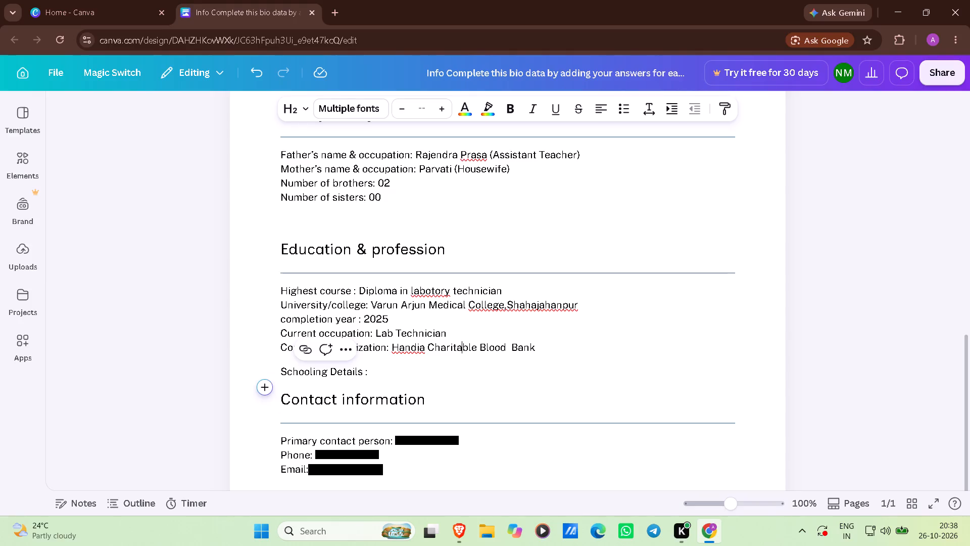
Enlarge the "Schooling Details :" label above Contact information to font size 16.
{"action": "left_click_drag", "start_coordinate": [278, 370], "coordinate": [354, 371]}
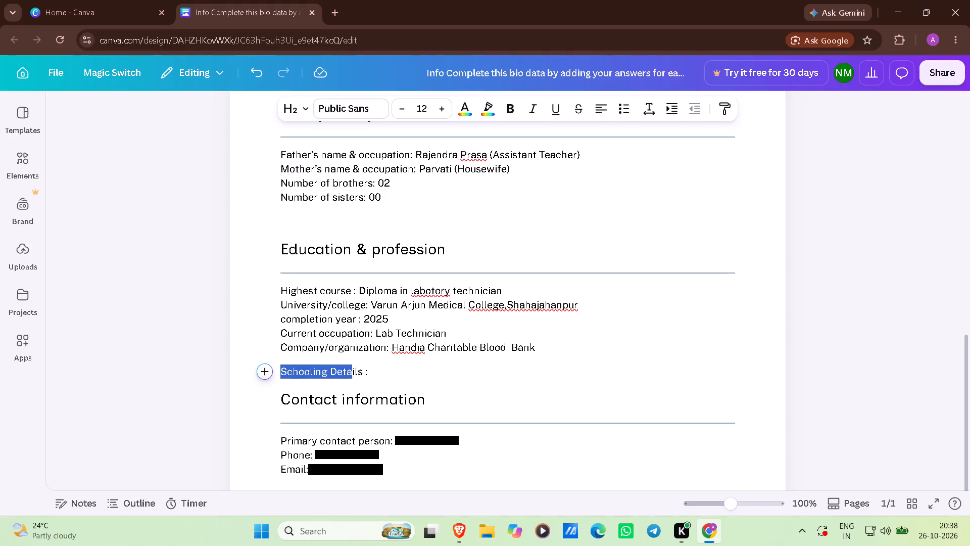
{"action": "left_click_drag", "start_coordinate": [354, 371], "coordinate": [368, 371]}
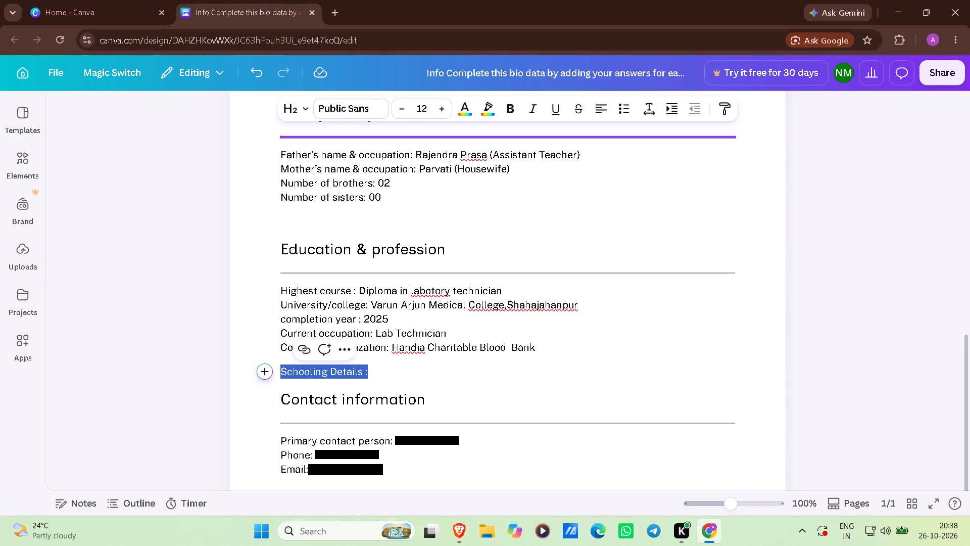
{"action": "left_click", "coordinate": [443, 110]}
{"action": "double_click", "coordinate": [443, 110]}
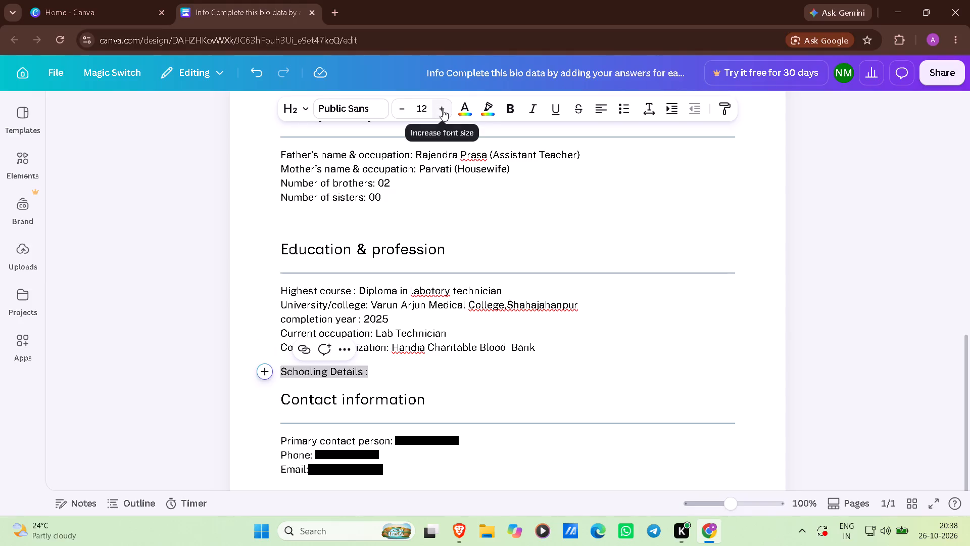
{"action": "double_click", "coordinate": [443, 110]}
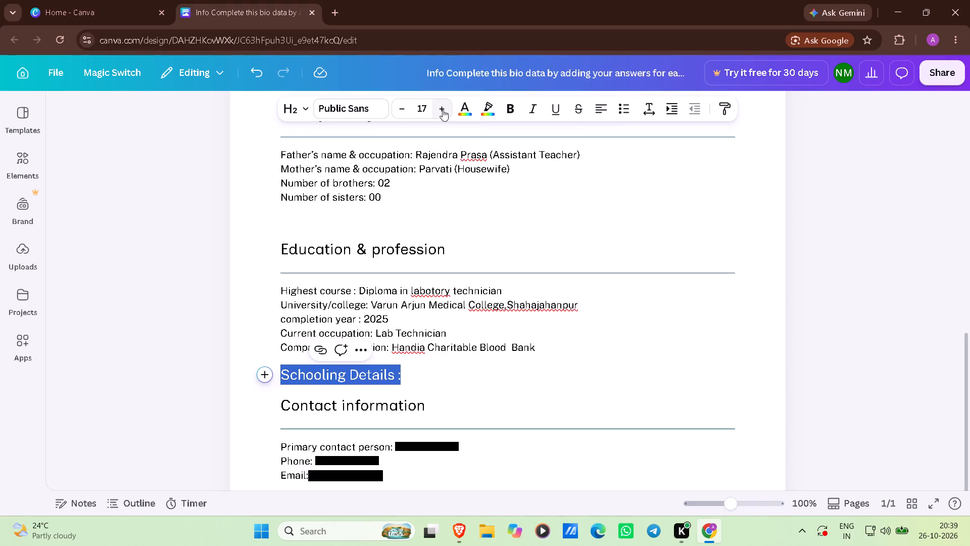
{"action": "left_click", "coordinate": [405, 104]}
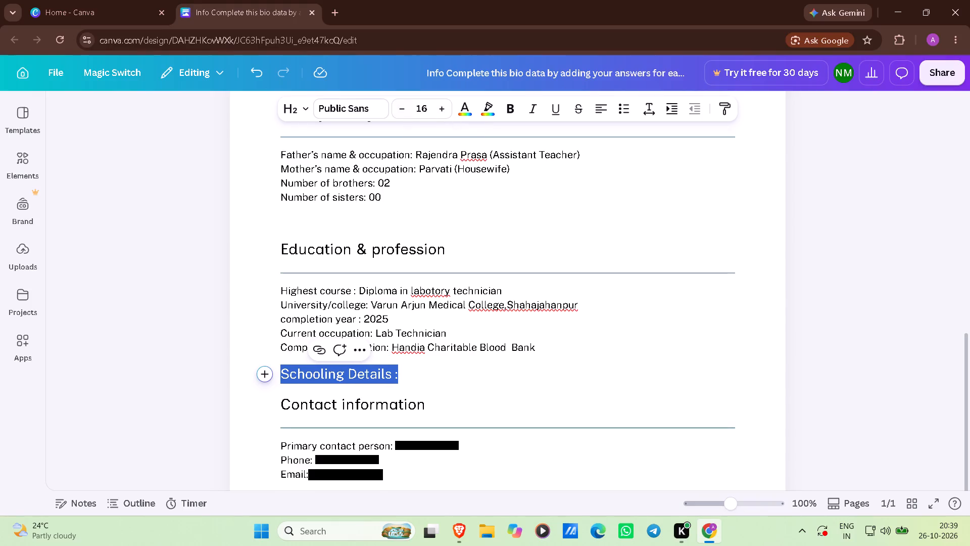
{"action": "left_click", "coordinate": [635, 366]}
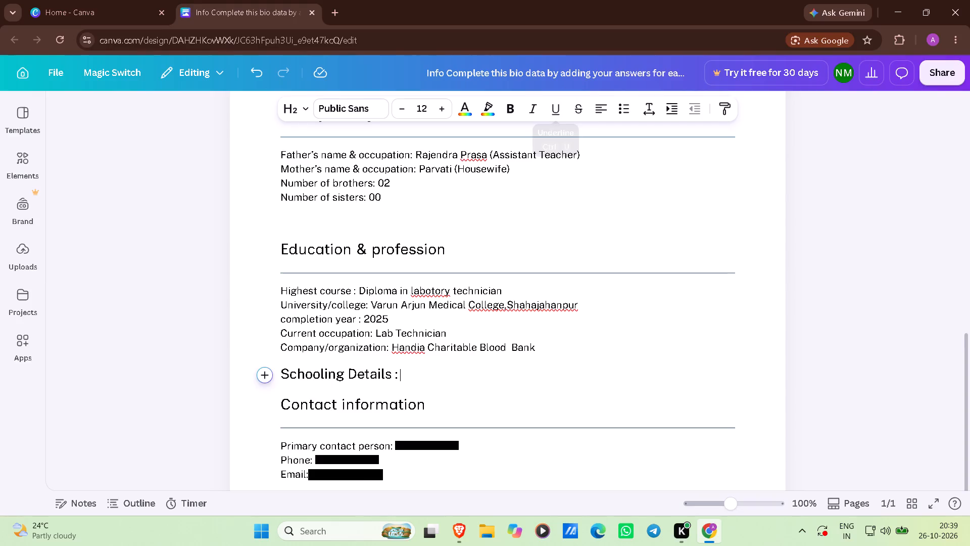
Underline the "Schooling Details :" label and add an empty line below it.
{"action": "left_click_drag", "start_coordinate": [406, 372], "coordinate": [278, 375]}
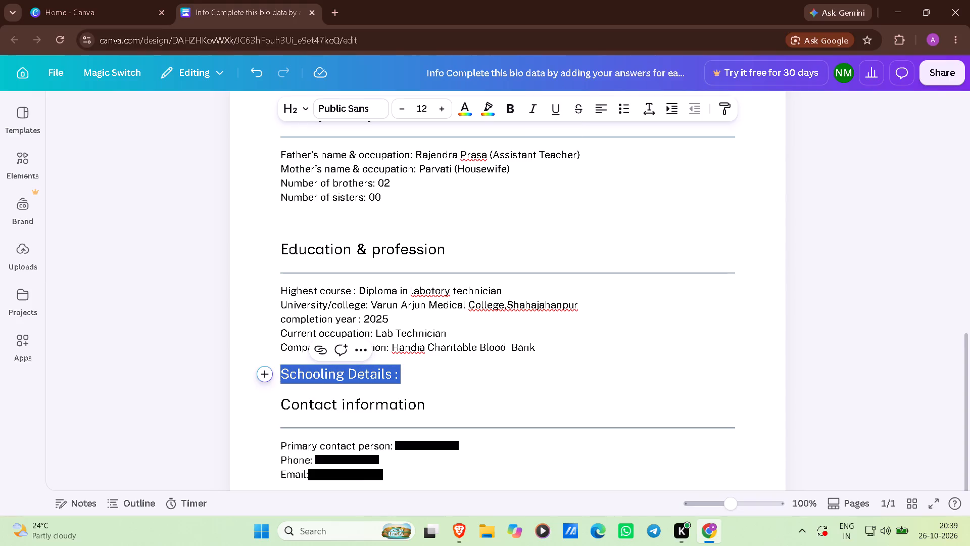
{"action": "left_click", "coordinate": [556, 112]}
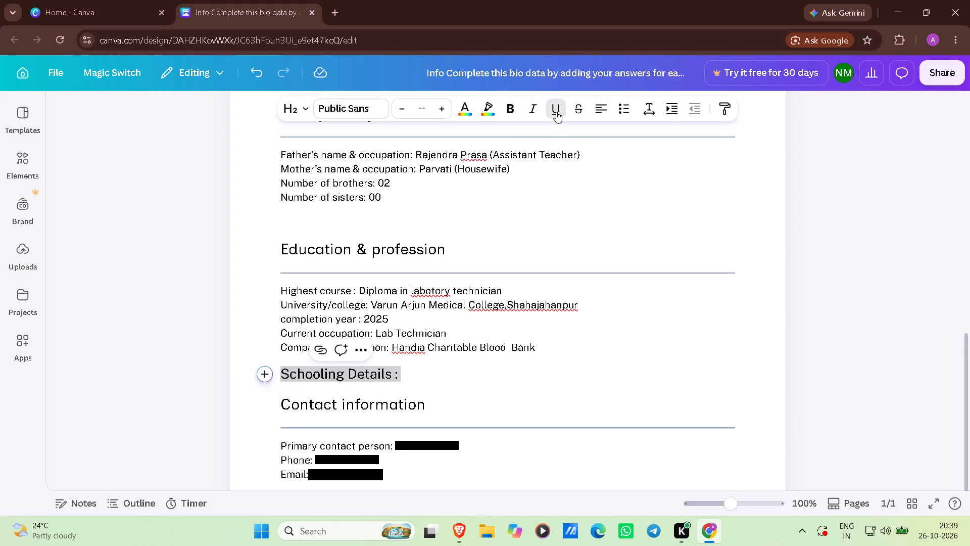
{"action": "left_click", "coordinate": [571, 341]}
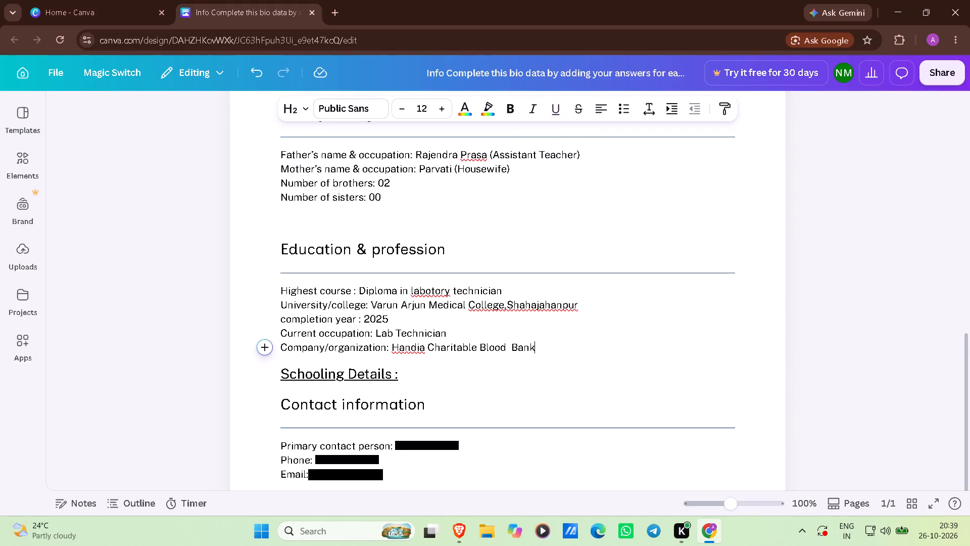
{"action": "left_click", "coordinate": [427, 377]}
{"action": "key", "text": "Return"}
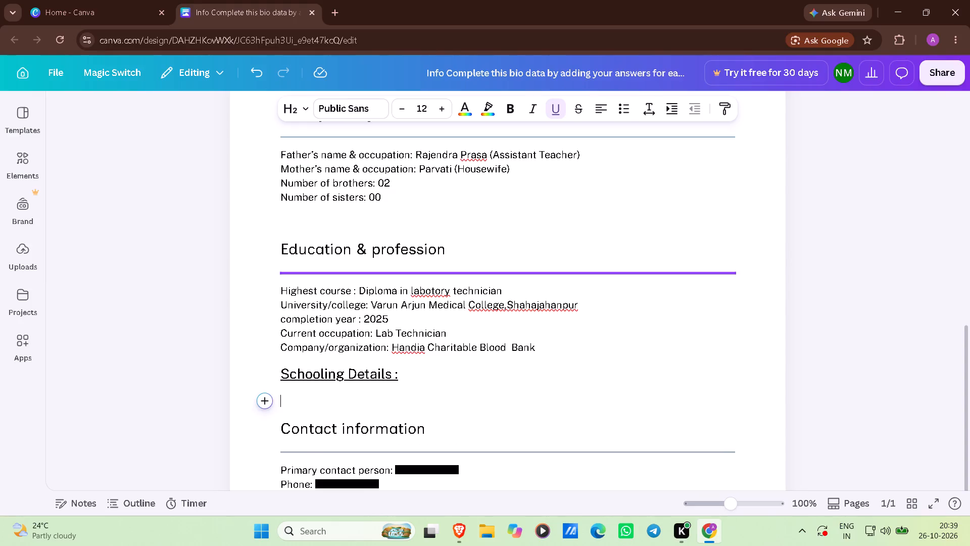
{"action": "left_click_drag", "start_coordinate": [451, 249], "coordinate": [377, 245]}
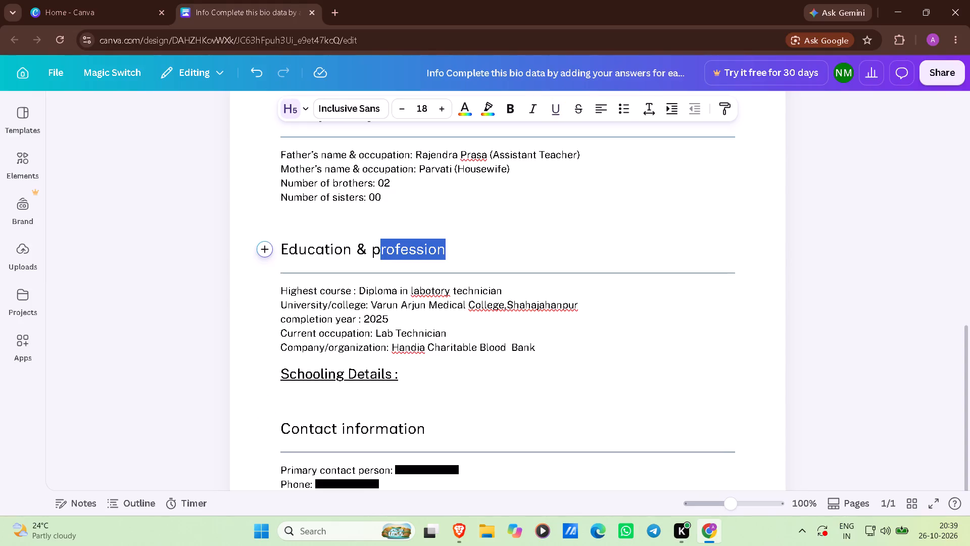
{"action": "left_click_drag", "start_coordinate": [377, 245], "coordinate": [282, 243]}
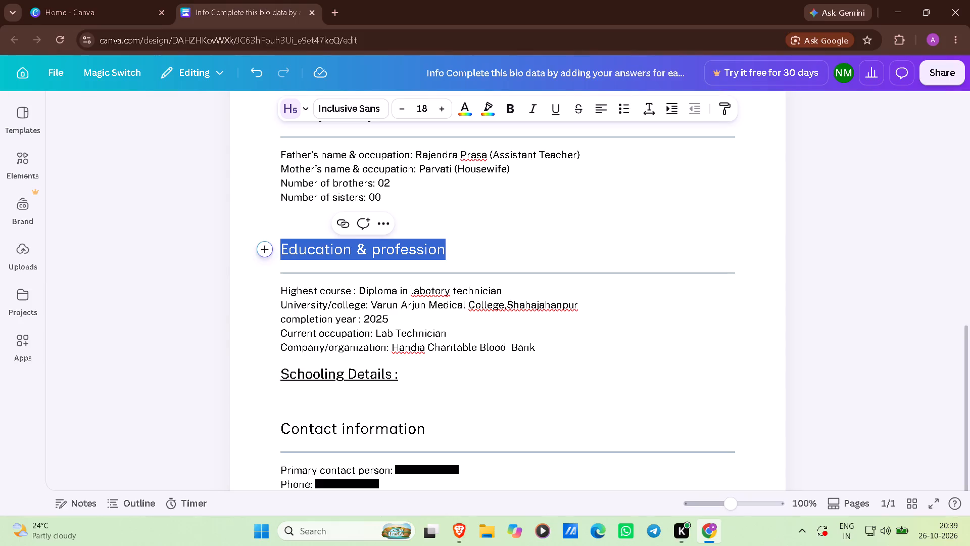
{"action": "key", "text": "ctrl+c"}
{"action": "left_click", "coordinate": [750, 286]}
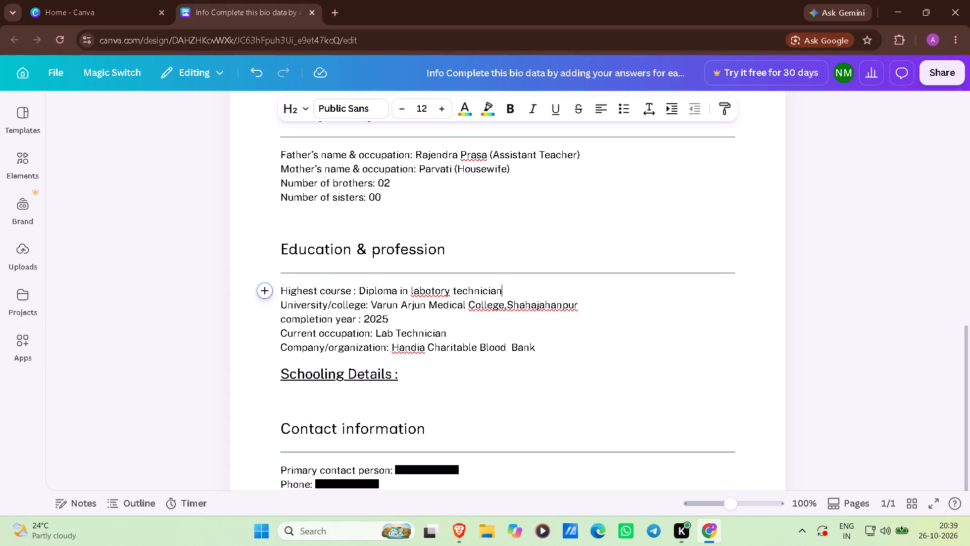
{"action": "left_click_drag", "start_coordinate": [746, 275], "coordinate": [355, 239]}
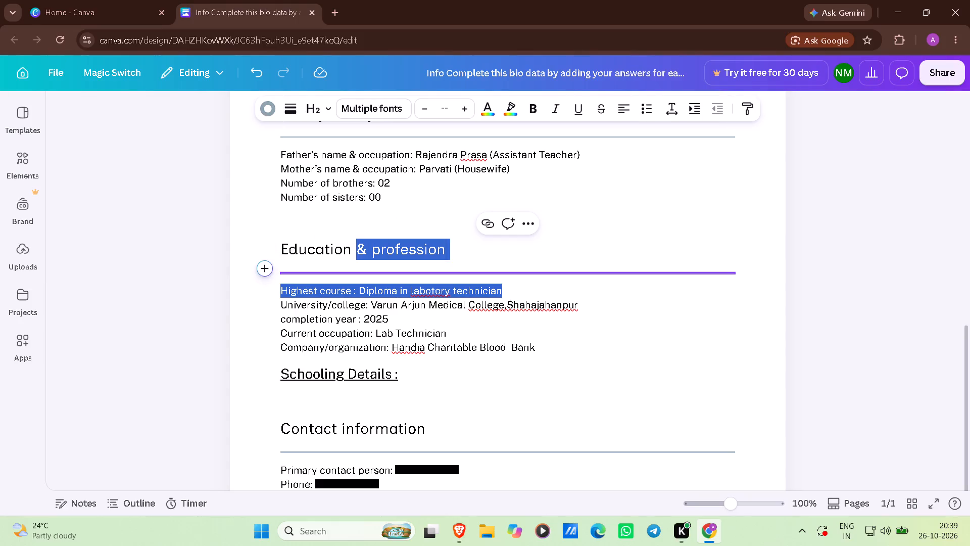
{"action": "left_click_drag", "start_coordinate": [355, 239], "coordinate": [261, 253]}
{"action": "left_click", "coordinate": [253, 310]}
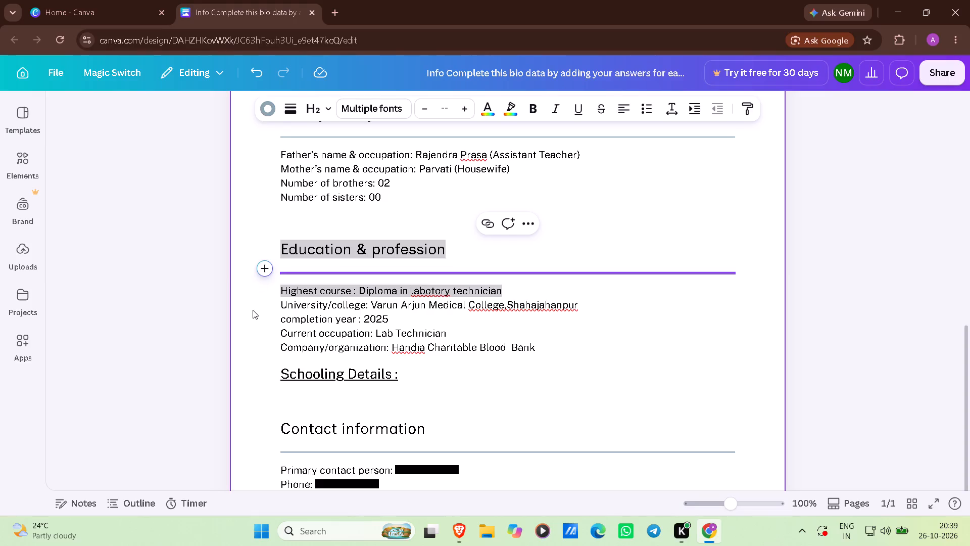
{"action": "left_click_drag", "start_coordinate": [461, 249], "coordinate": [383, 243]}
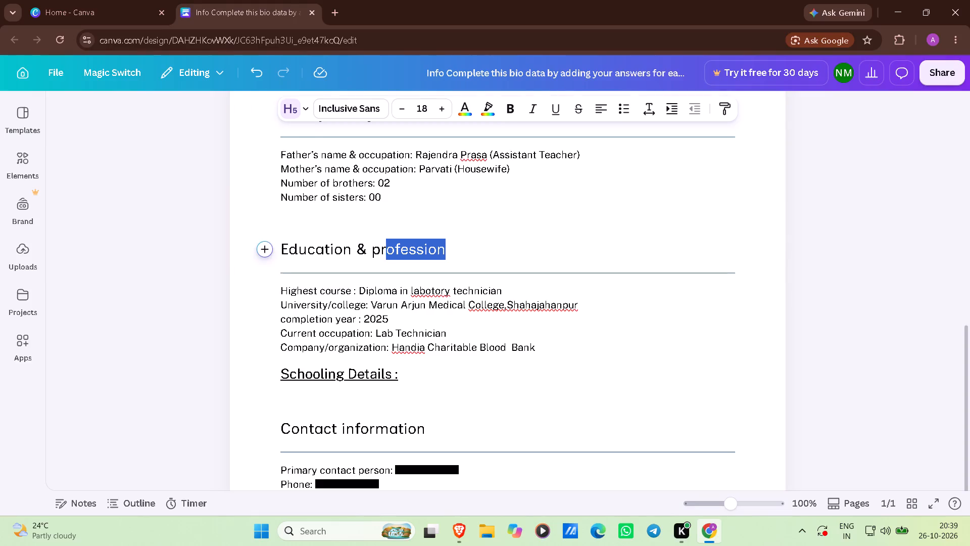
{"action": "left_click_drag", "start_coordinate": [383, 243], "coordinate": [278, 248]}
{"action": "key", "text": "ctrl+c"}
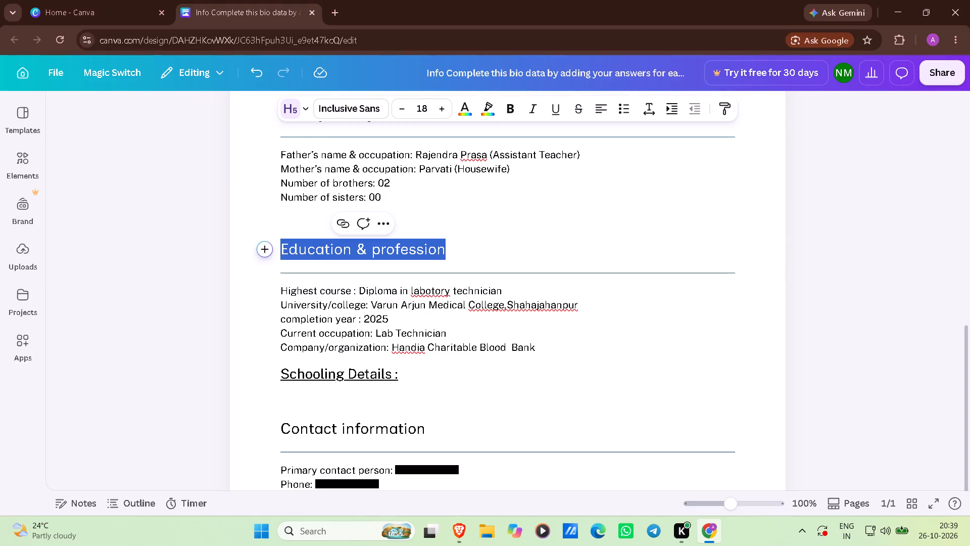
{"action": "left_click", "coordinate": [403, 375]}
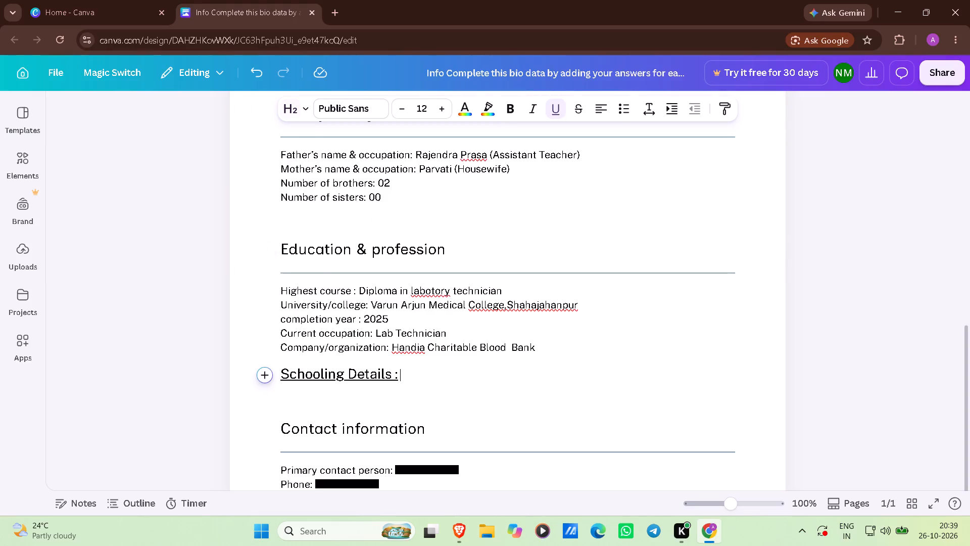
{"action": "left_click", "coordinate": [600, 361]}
Add the label "HIGH SCHOOL :" on the empty line below Schooling Details, without any emoji, followed by a new line.
{"action": "left_click", "coordinate": [377, 403]}
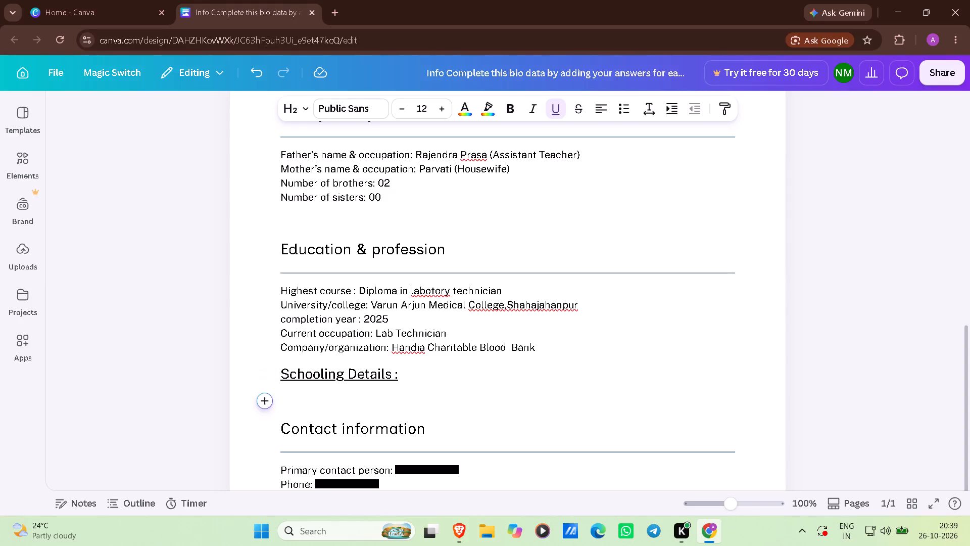
{"action": "key", "text": "space"}
{"action": "type", "text": "HIGH SCHOOL :"}
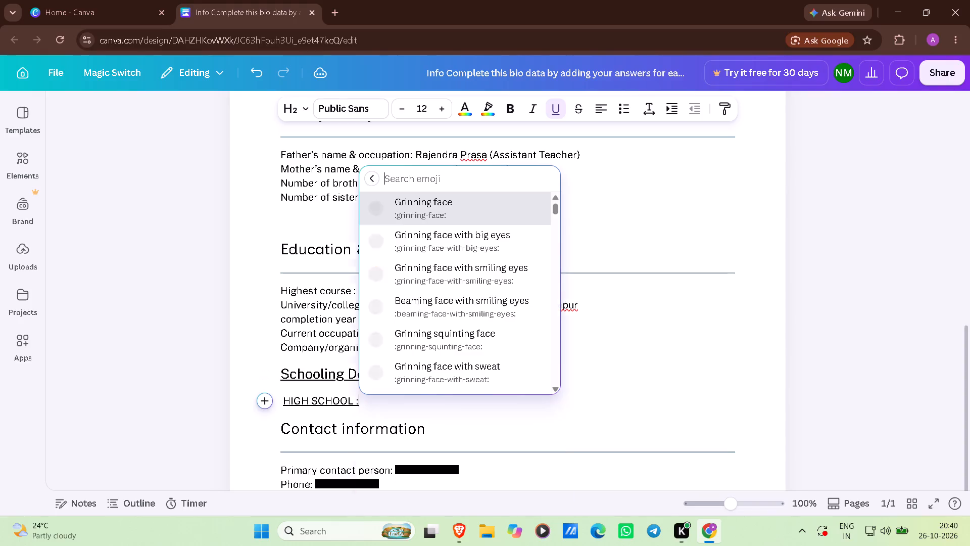
{"action": "key", "text": "Return"}
{"action": "left_click", "coordinate": [706, 357]}
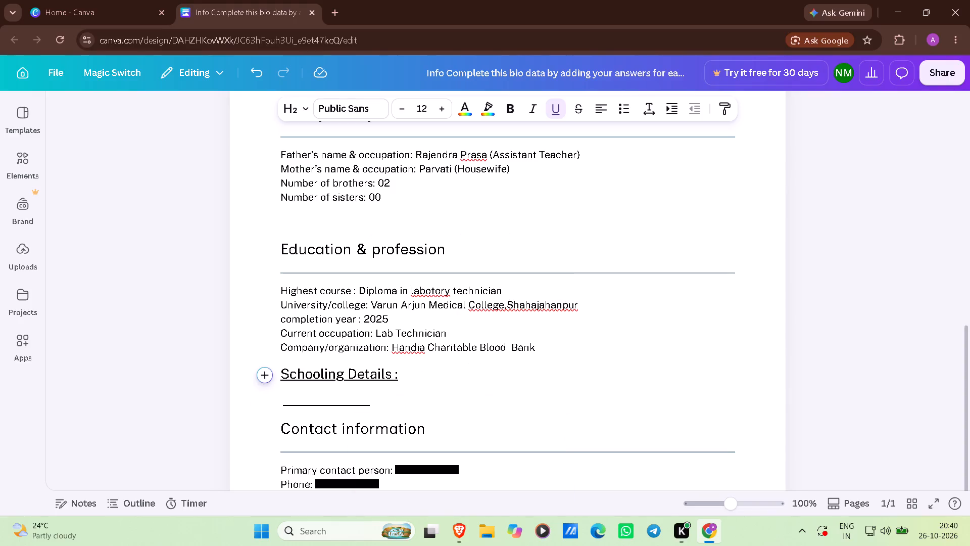
{"action": "left_click", "coordinate": [360, 402]}
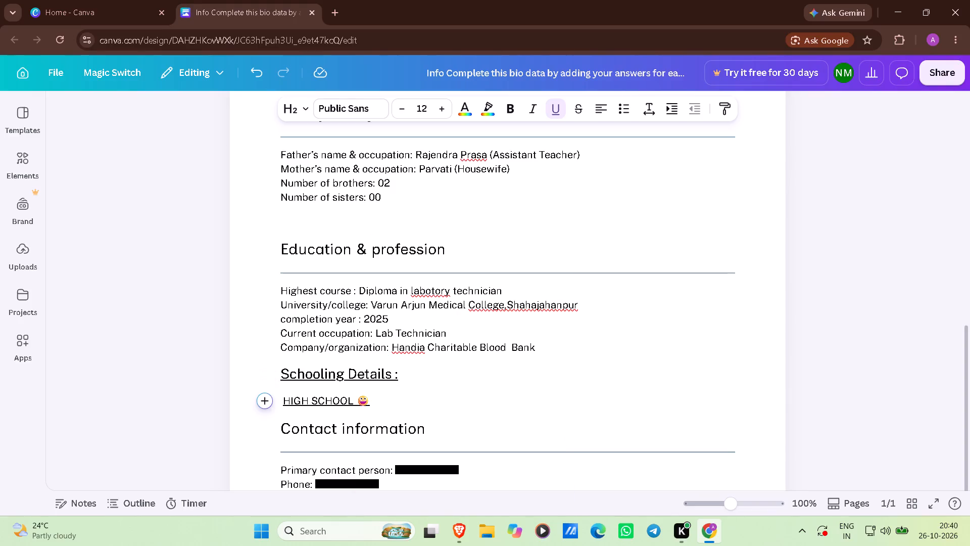
{"action": "left_click", "coordinate": [368, 399]}
{"action": "key", "text": "BackSpace"}
{"action": "key", "text": "shift+colon"}
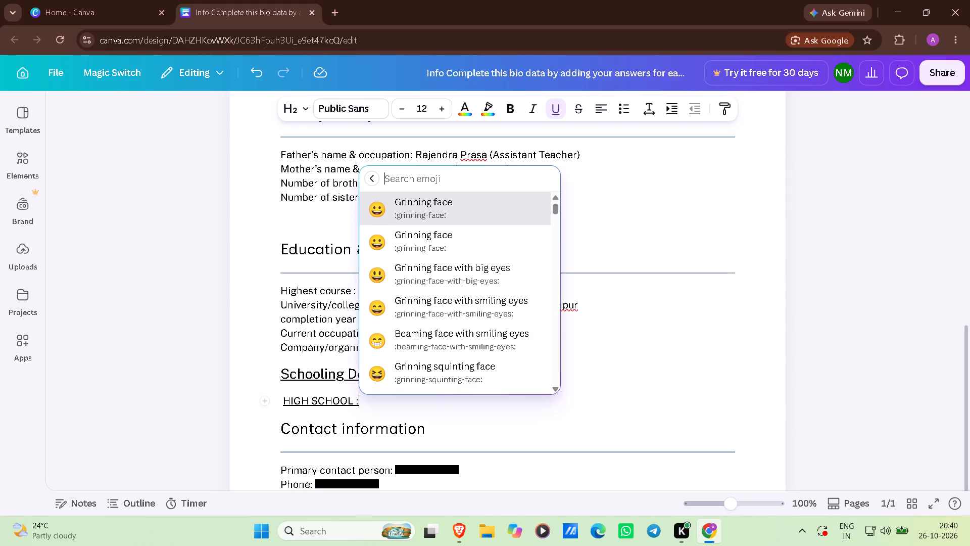
{"action": "key", "text": "space"}
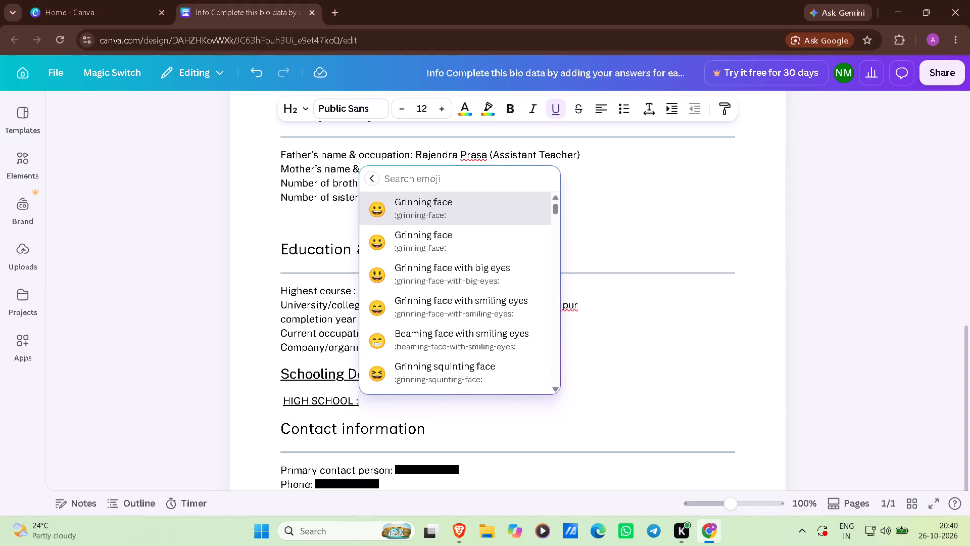
{"action": "left_click", "coordinate": [615, 330]}
{"action": "left_click", "coordinate": [369, 407]}
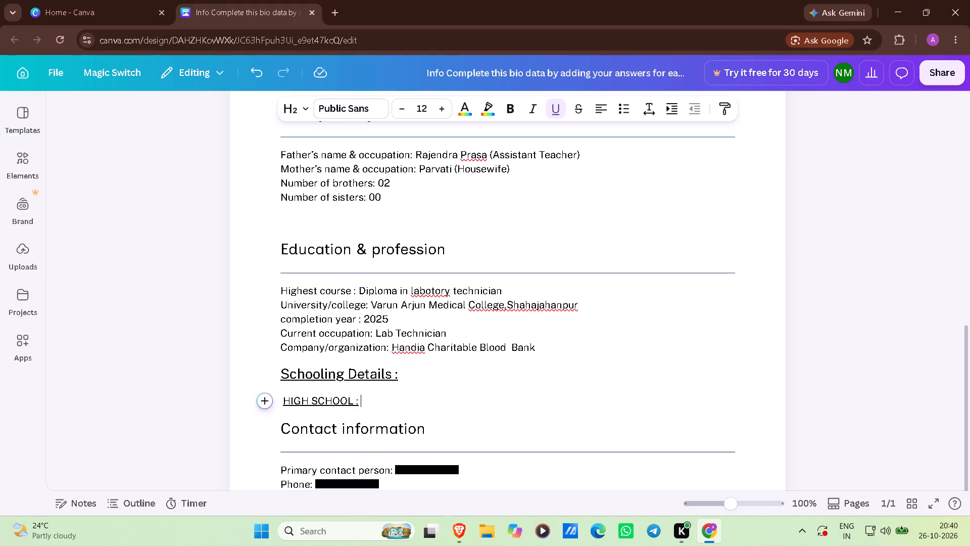
{"action": "key", "text": "Return"}
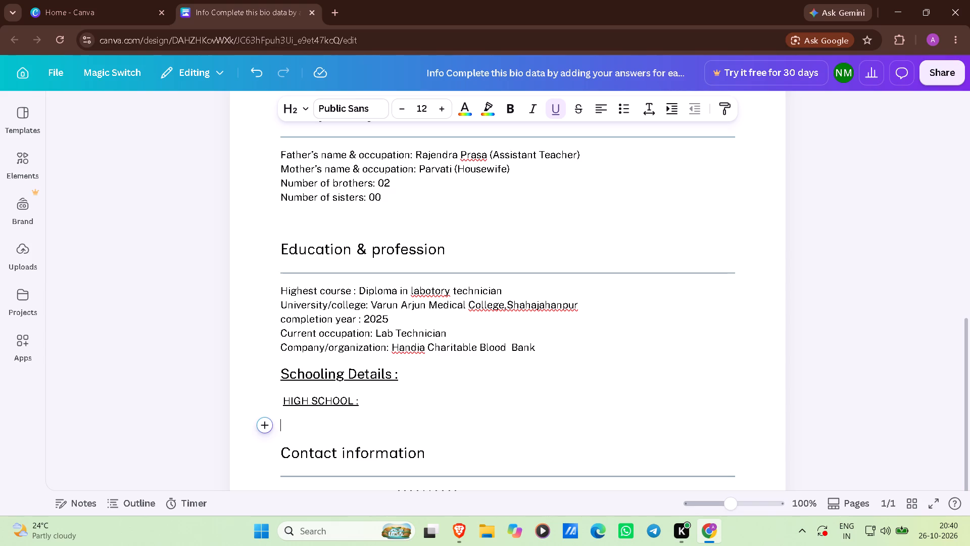
Remove the underline from the "HIGH SCHOOL :" label.
{"action": "left_click_drag", "start_coordinate": [379, 402], "coordinate": [323, 399]}
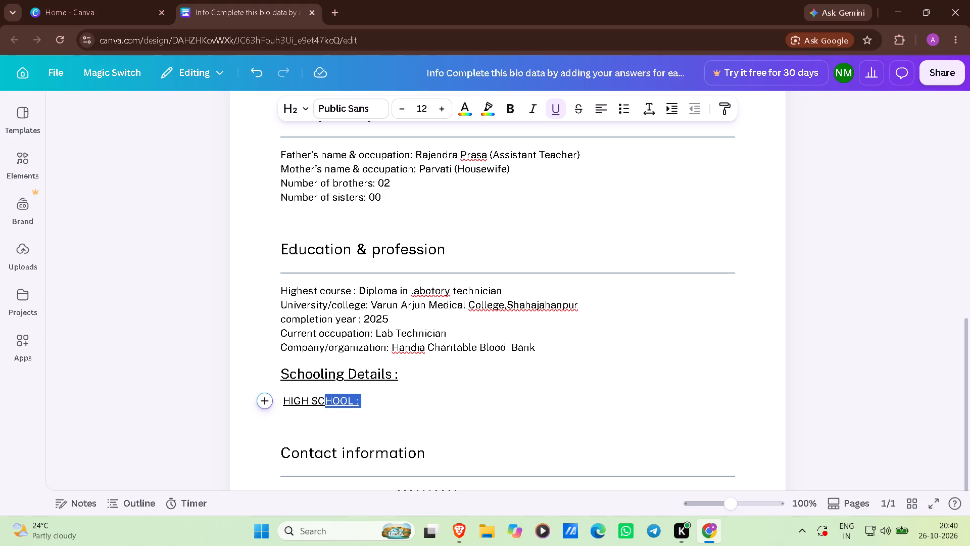
{"action": "left_click_drag", "start_coordinate": [323, 399], "coordinate": [277, 396]}
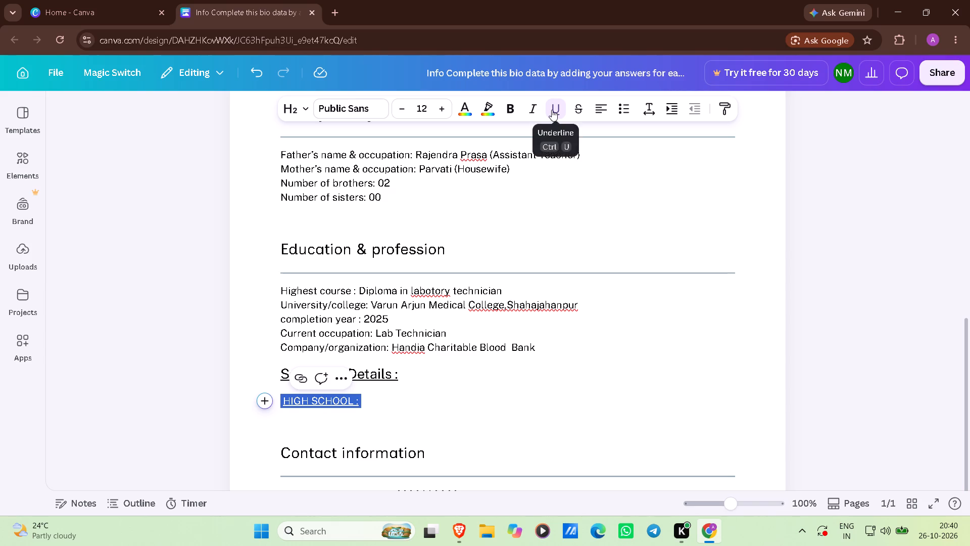
{"action": "left_click", "coordinate": [552, 110]}
{"action": "left_click", "coordinate": [447, 403]}
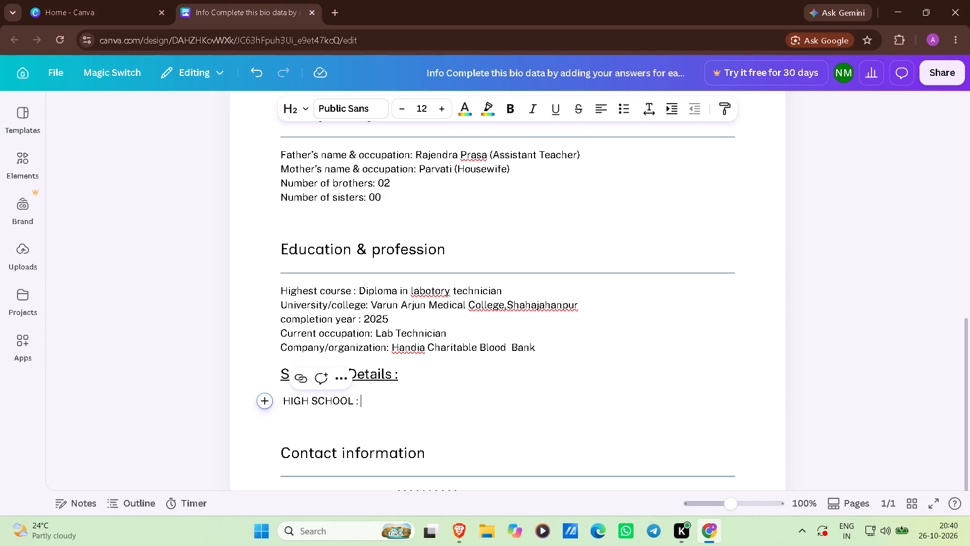
Add the label "Subjects :" on a new line below "HIGH SCHOOL :", indented by one space.
{"action": "left_click", "coordinate": [397, 395]}
{"action": "key", "text": "Return"}
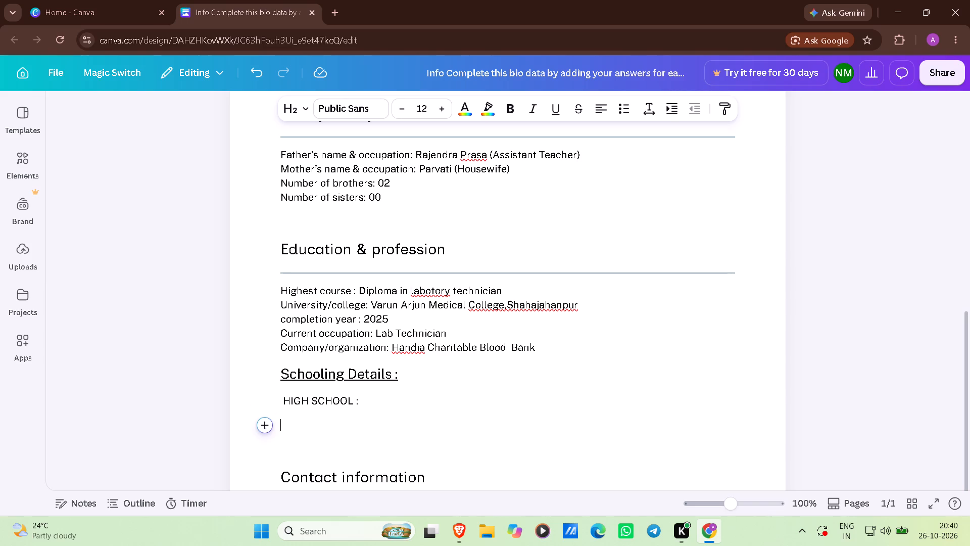
{"action": "key", "text": "space"}
{"action": "key", "text": "space"}
{"action": "key", "text": "s"}
{"action": "key", "text": "u"}
{"action": "key", "text": "BackSpace"}
{"action": "key", "text": "BackSpace"}
{"action": "key", "text": "BackSpace"}
{"action": "type", "text": "Subjects"}
{"action": "key", "text": "space"}
{"action": "key", "text": "shift+greater"}
{"action": "key", "text": "BackSpace"}
{"action": "type", "text": ":"}
{"action": "key", "text": "space"}
List the subjects as "Hindi,English,Math,Science,Social Science" after the Subjects label and start a new line below.
{"action": "type", "text": "Hindi,"}
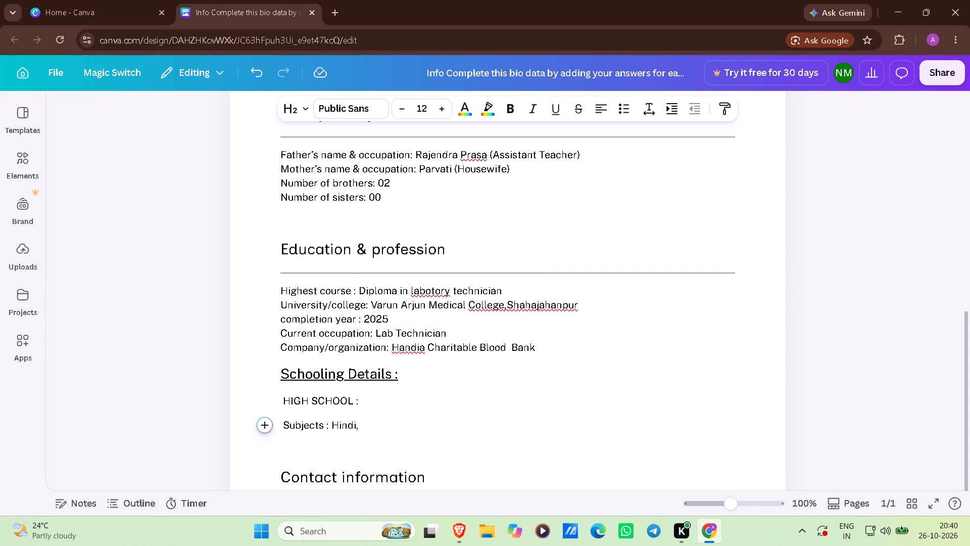
{"action": "type", "text": "English"}
{"action": "key", "text": "comma"}
{"action": "type", "text": "Math"}
{"action": "key", "text": "comma"}
{"action": "type", "text": "Science"}
{"action": "type", "text": "<s"}
{"action": "key", "text": "BackSpace"}
{"action": "key", "text": "BackSpace"}
{"action": "type", "text": ",Social"}
{"action": "key", "text": "space"}
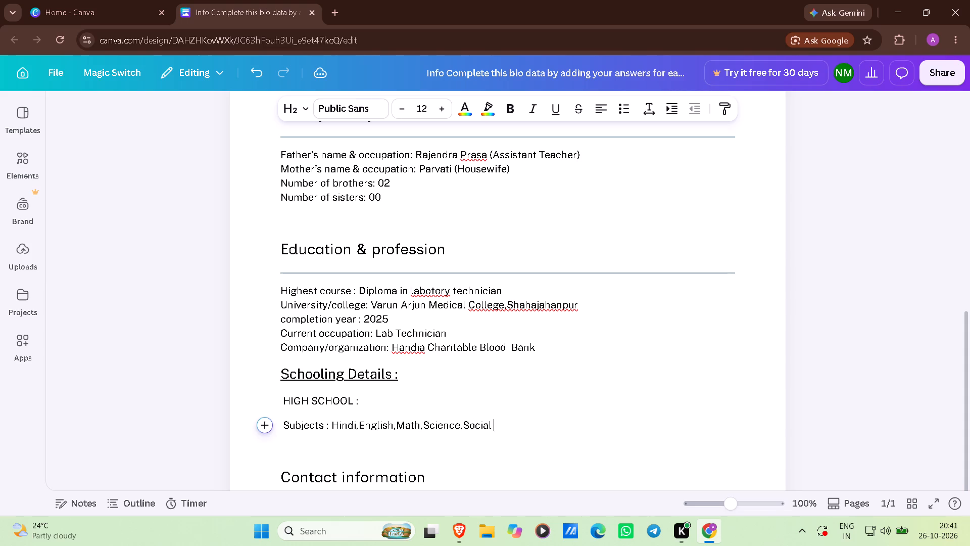
{"action": "type", "text": "Science"}
{"action": "key", "text": "Return"}
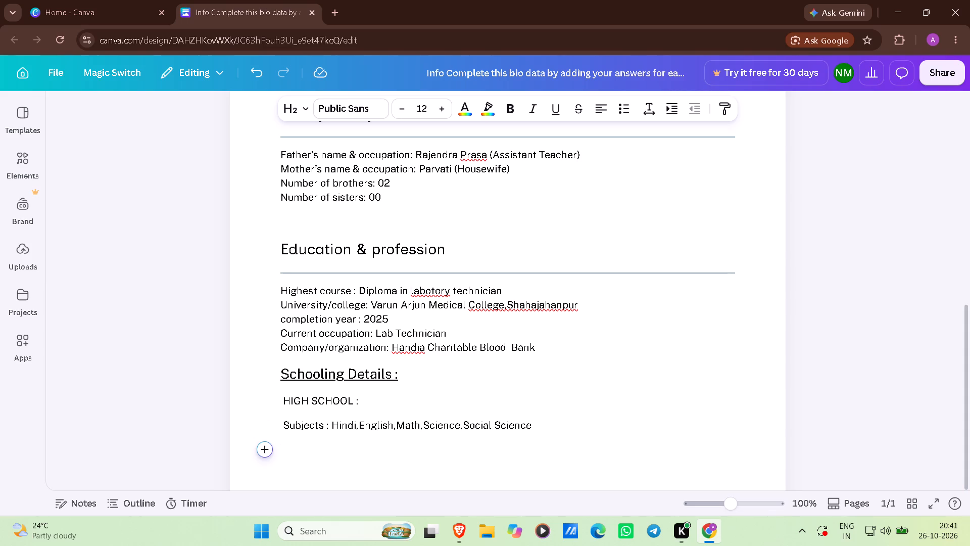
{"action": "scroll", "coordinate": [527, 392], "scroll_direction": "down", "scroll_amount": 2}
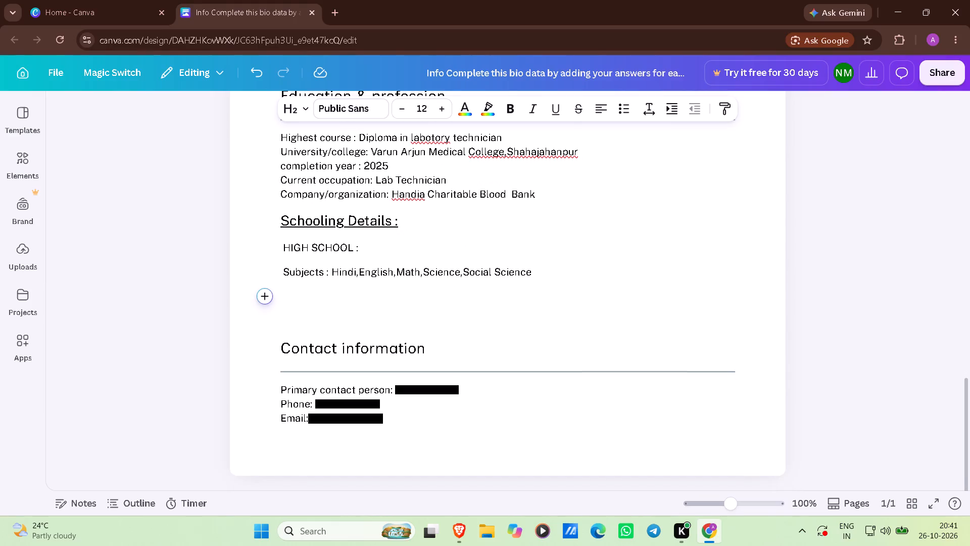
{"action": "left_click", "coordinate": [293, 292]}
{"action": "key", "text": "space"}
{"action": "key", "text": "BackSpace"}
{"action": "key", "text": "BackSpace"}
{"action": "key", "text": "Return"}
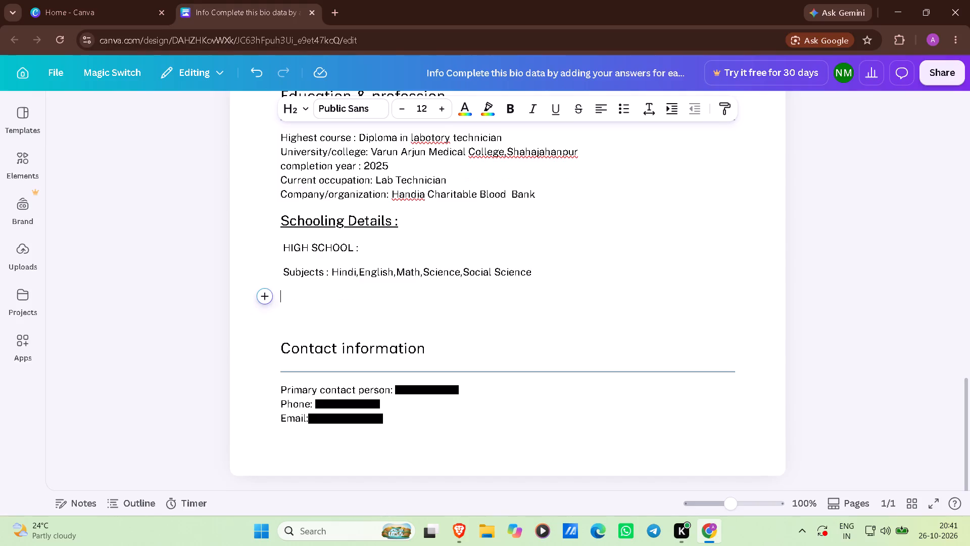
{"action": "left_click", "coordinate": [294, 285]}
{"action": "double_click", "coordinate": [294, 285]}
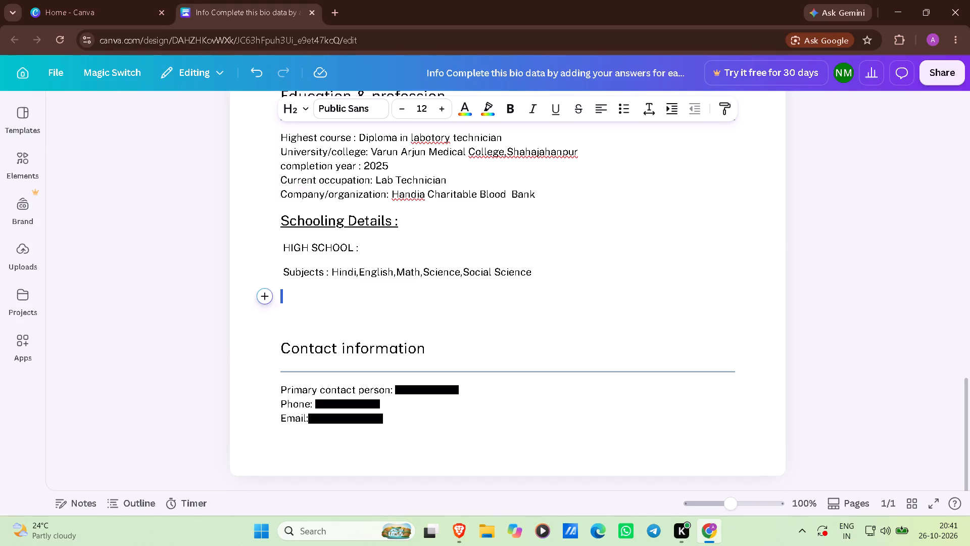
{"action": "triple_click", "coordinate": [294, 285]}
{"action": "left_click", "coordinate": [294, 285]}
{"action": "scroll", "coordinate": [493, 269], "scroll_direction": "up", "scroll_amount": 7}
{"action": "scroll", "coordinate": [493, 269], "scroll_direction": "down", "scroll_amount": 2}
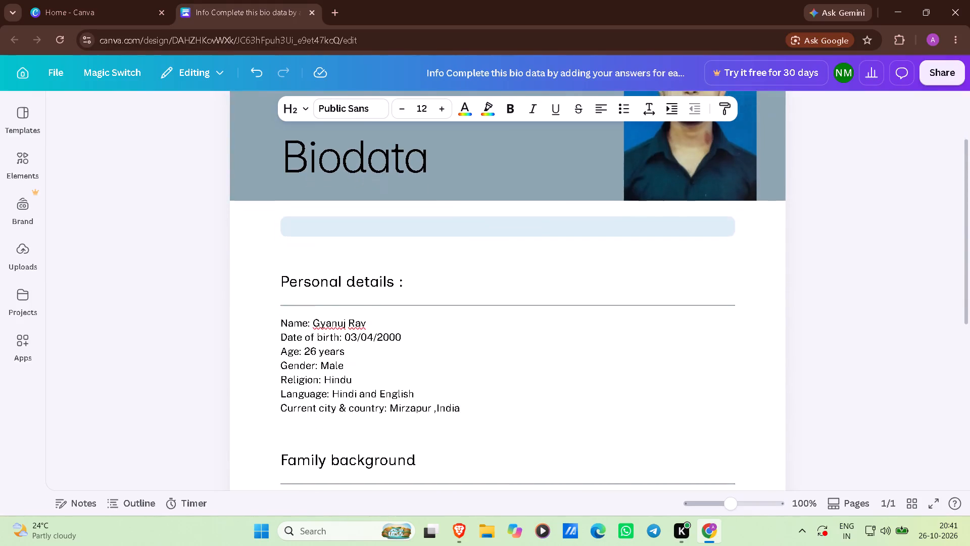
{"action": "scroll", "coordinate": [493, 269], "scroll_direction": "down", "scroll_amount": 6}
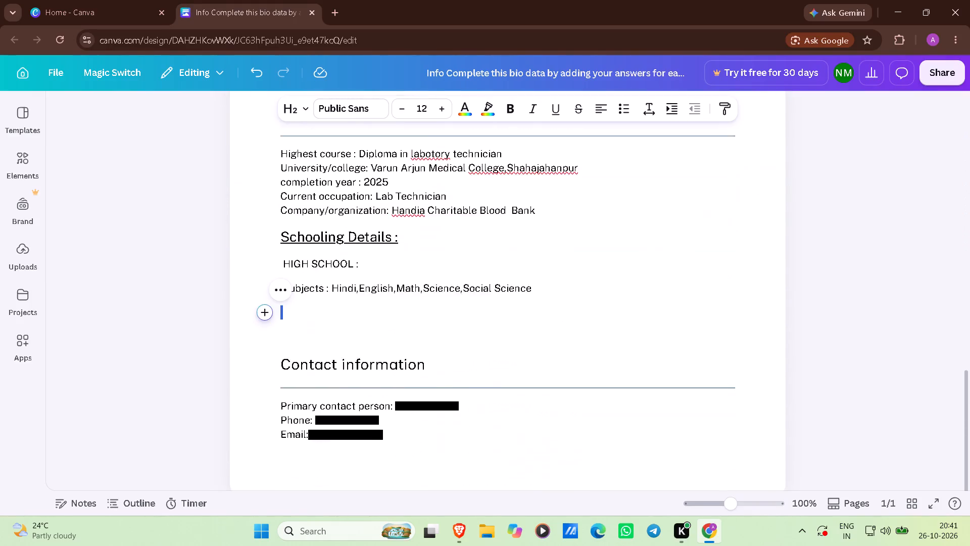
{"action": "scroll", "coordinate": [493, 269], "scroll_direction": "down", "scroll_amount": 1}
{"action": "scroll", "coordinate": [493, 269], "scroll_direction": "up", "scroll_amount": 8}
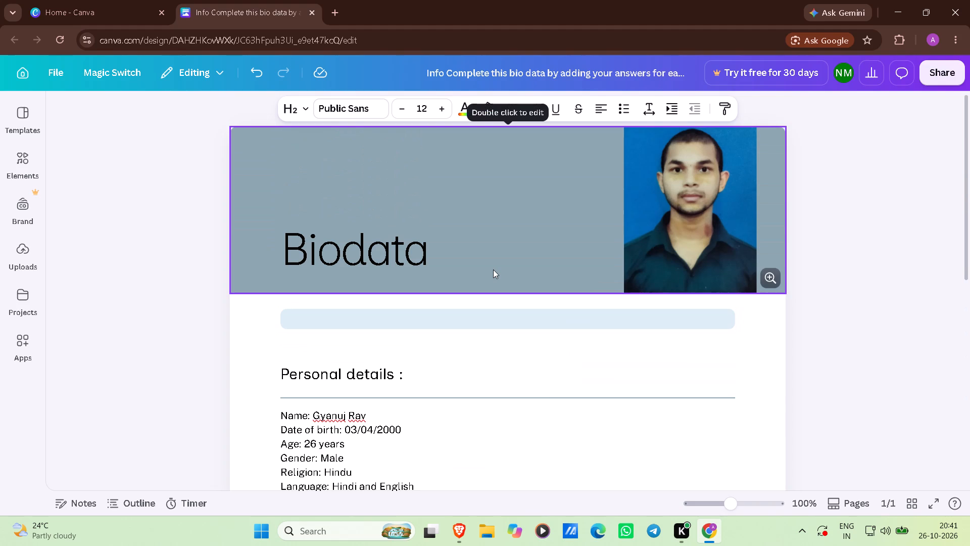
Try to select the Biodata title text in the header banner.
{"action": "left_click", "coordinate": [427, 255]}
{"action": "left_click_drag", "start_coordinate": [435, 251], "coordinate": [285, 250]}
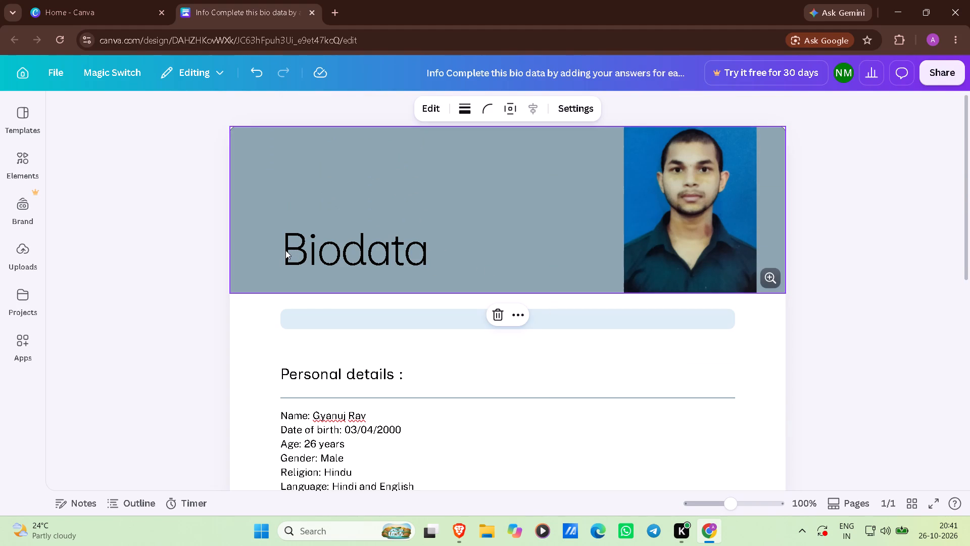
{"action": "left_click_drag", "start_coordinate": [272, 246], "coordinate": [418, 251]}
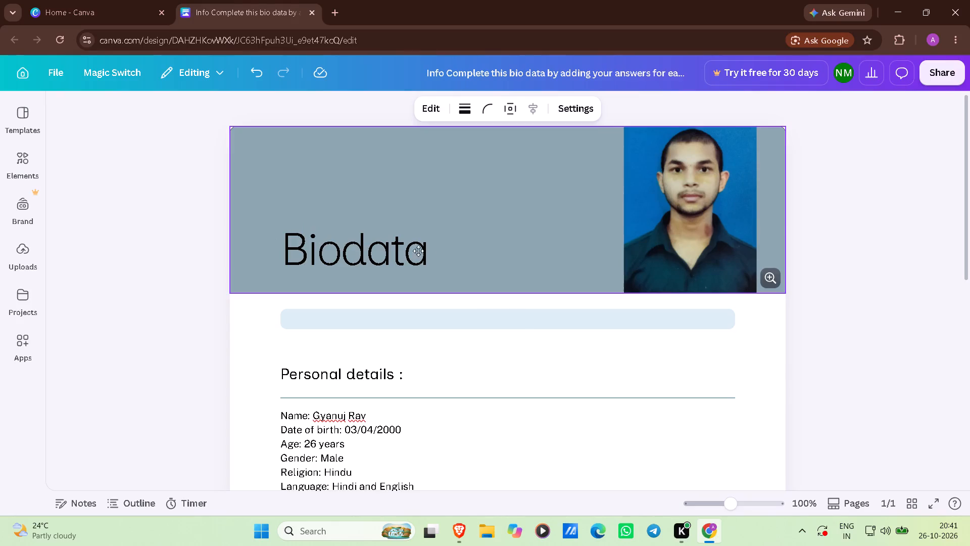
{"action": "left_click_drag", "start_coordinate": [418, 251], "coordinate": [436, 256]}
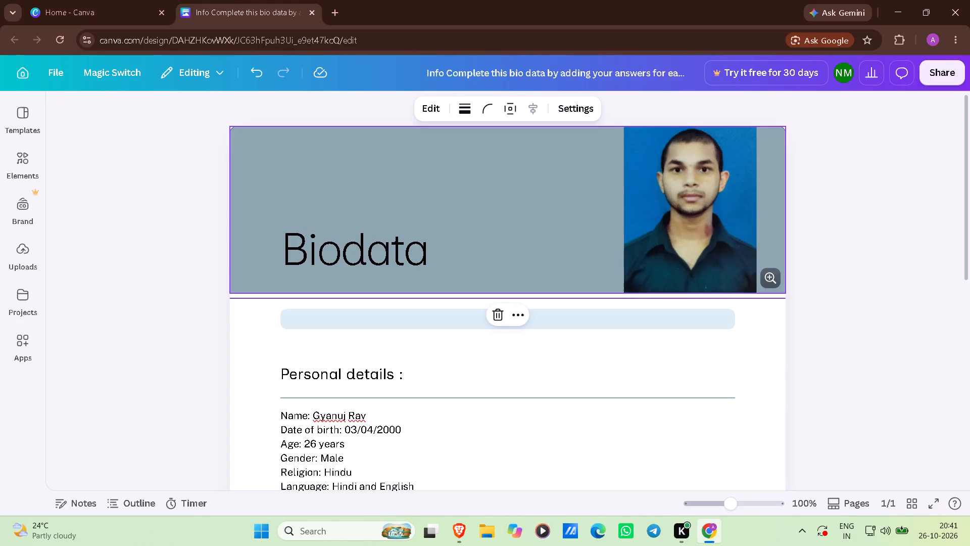
Add the label "Percentage :" on the empty line below the high school subjects.
{"action": "scroll", "coordinate": [493, 395], "scroll_direction": "down", "scroll_amount": 7}
{"action": "scroll", "coordinate": [493, 395], "scroll_direction": "up", "scroll_amount": 1}
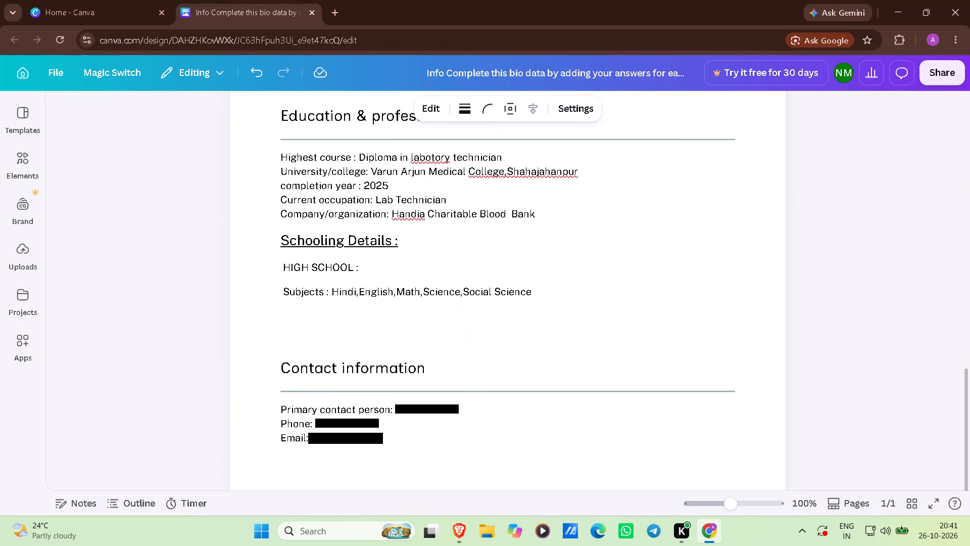
{"action": "scroll", "coordinate": [493, 395], "scroll_direction": "up", "scroll_amount": 1}
{"action": "left_click", "coordinate": [306, 331]}
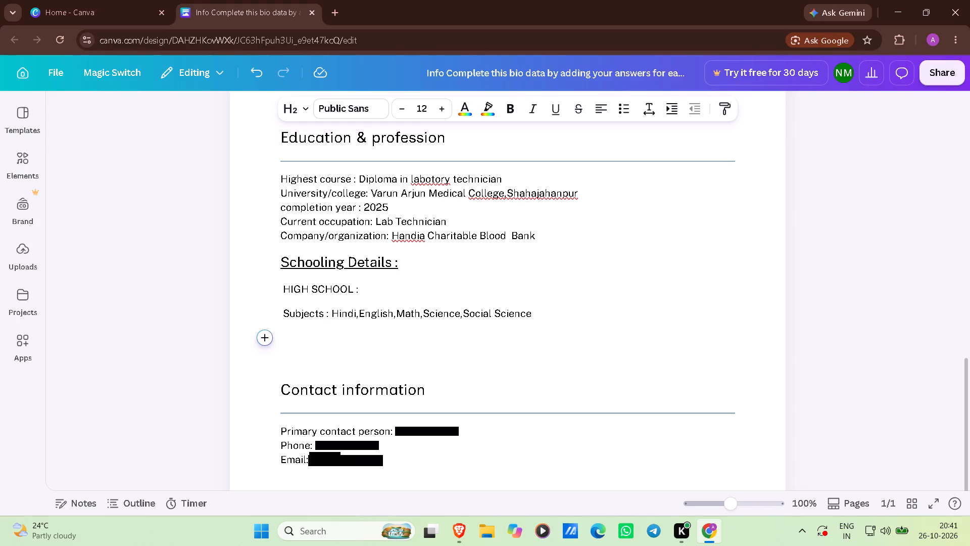
{"action": "type", "text": "Percentage"}
{"action": "key", "text": "space"}
{"action": "key", "text": "shift+colon"}
{"action": "key", "text": "space"}
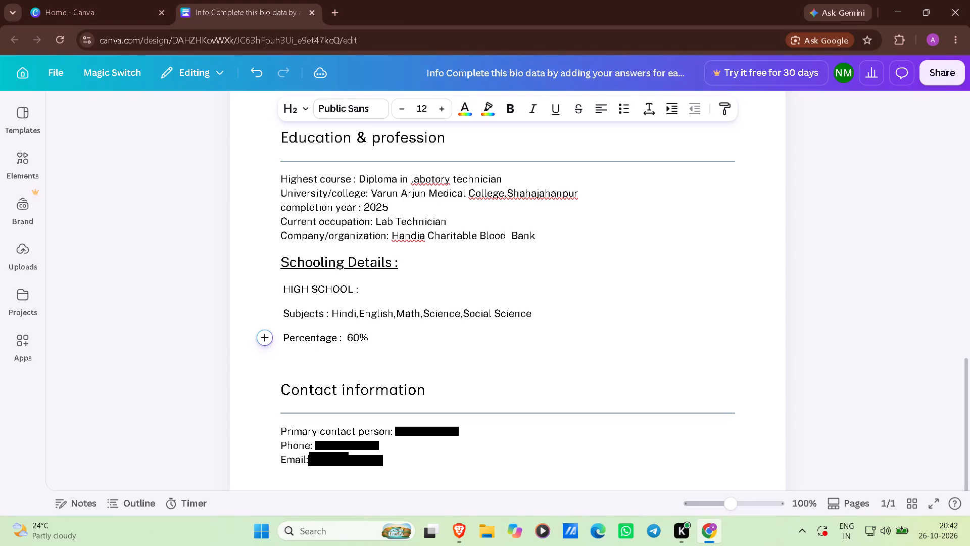
Add the label "School Name :" on a new line below the high school percentage.
{"action": "key", "text": "Return"}
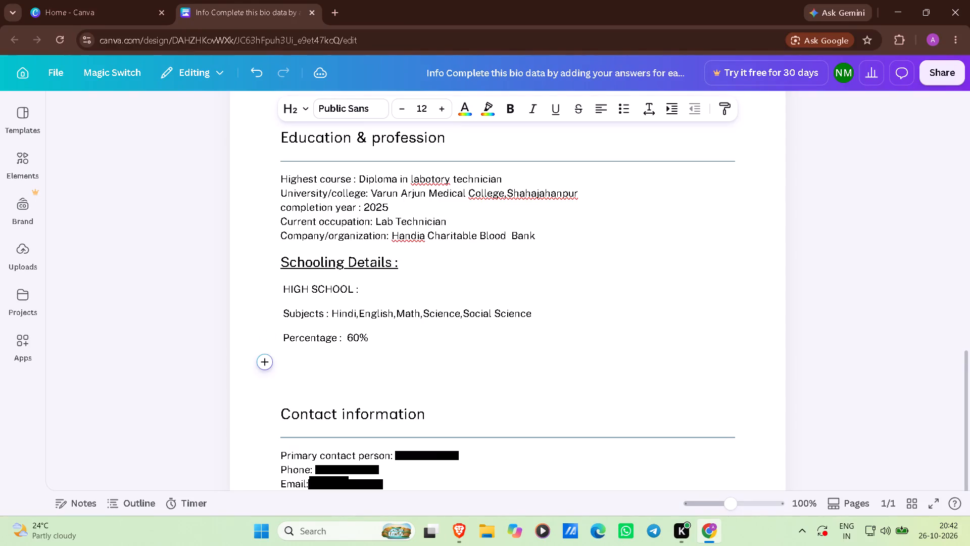
{"action": "type", "text": "Sc"}
{"action": "type", "text": "hool Nam"}
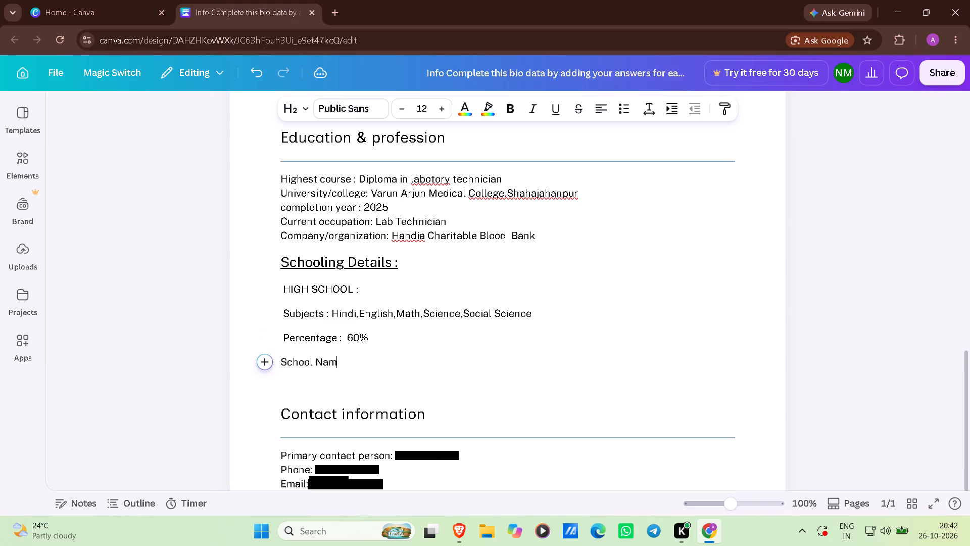
{"action": "key", "text": "BackSpace"}
{"action": "type", "text": "me :"}
{"action": "key", "text": "space"}
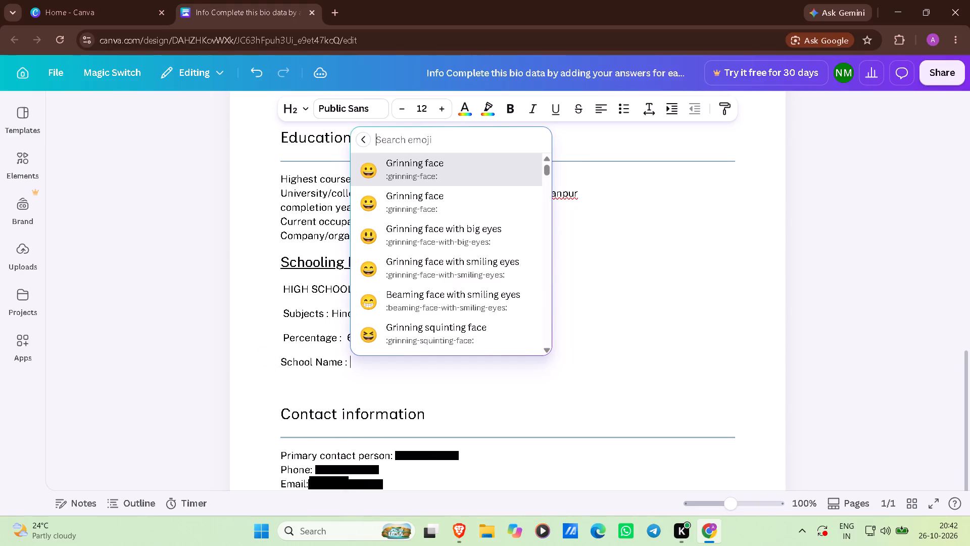
Enter "SMS School" as the school name after the "School Name :" label.
{"action": "key", "text": "shift+s"}
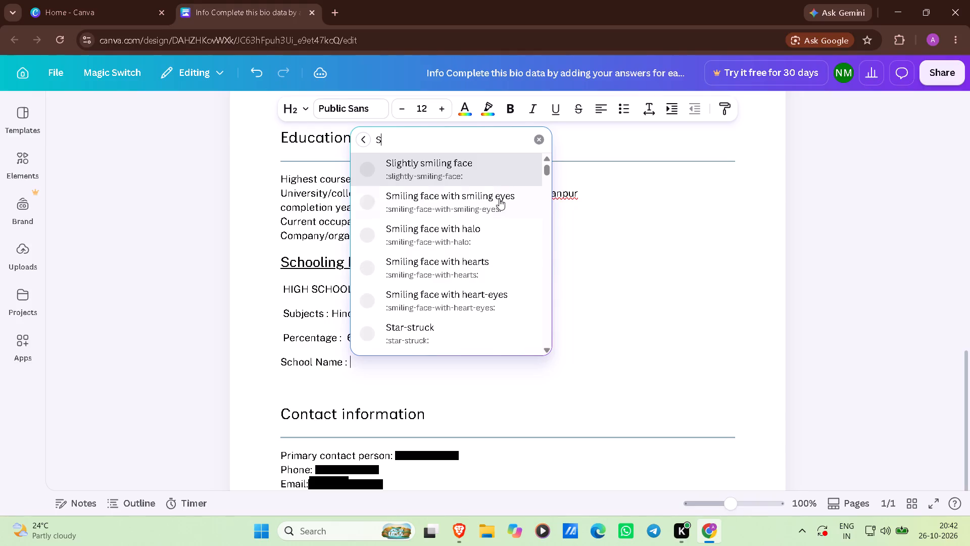
{"action": "left_click", "coordinate": [542, 140]}
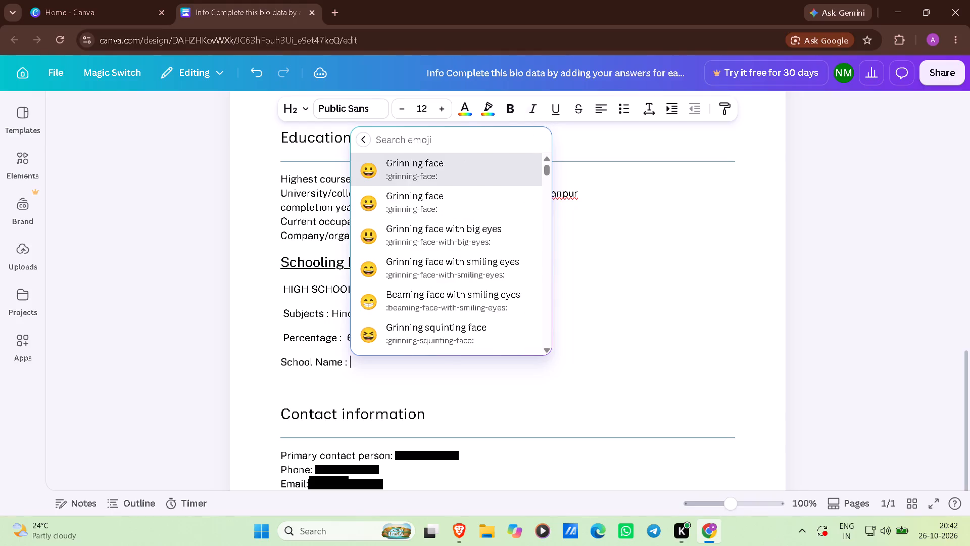
{"action": "left_click", "coordinate": [376, 368]}
{"action": "type", "text": "SMS"}
{"action": "key", "text": "space"}
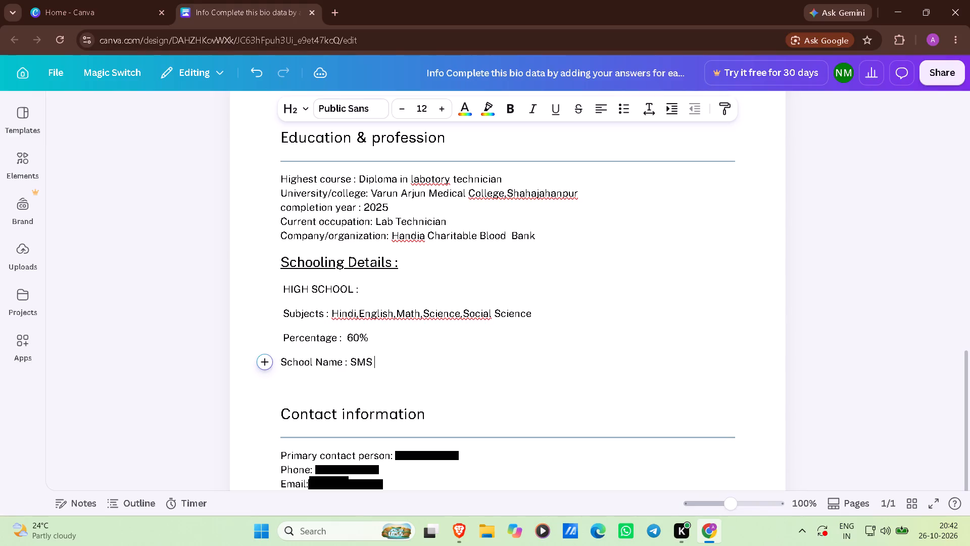
{"action": "type", "text": "SCHOOL"}
{"action": "key", "text": "BackSpace"}
{"action": "key", "text": "BackSpace"}
{"action": "key", "text": "BackSpace"}
{"action": "key", "text": "BackSpace"}
{"action": "key", "text": "BackSpace"}
{"action": "key", "text": "BackSpace"}
{"action": "type", "text": "Scho"}
{"action": "type", "text": "ol"}
{"action": "key", "text": "space"}
Append "Srini" after "SMS School" on the School Name line.
{"action": "key", "text": "shift+s"}
{"action": "type", "text": "her"}
{"action": "key", "text": "BackSpace"}
{"action": "key", "text": "BackSpace"}
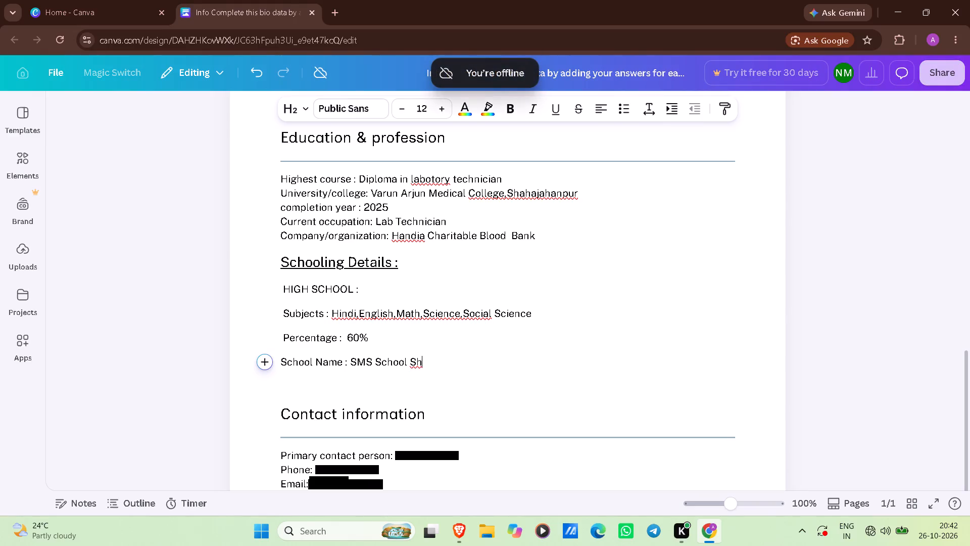
{"action": "key", "text": "BackSpace"}
{"action": "type", "text": "rini"}
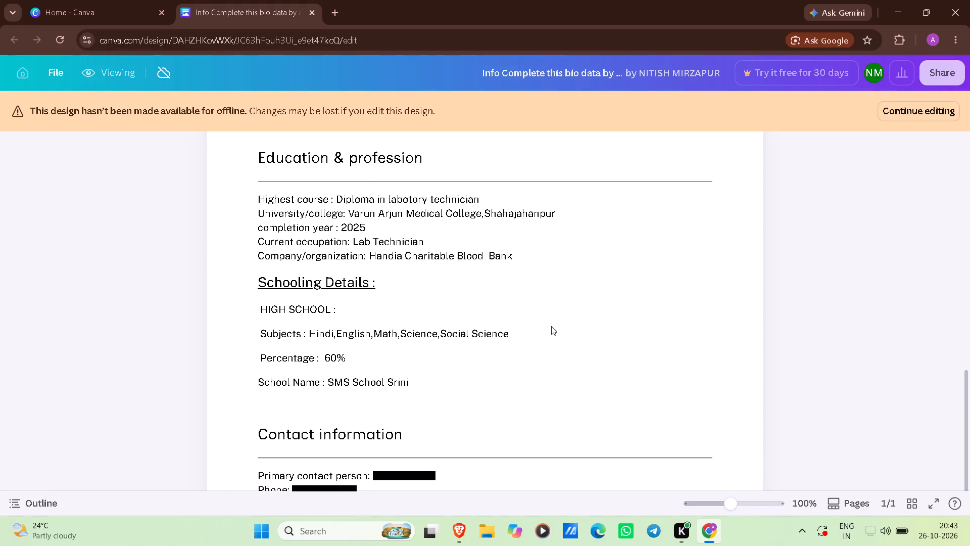
Review the filled-in Biodata document from the personal details through to the contact information.
{"action": "scroll", "coordinate": [551, 326], "scroll_direction": "up", "scroll_amount": 1}
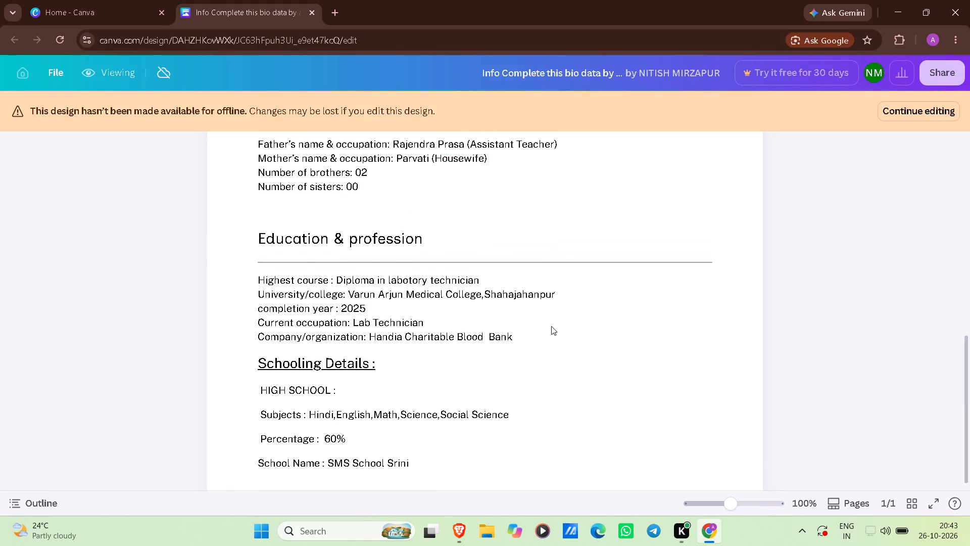
{"action": "scroll", "coordinate": [551, 326], "scroll_direction": "up", "scroll_amount": 3}
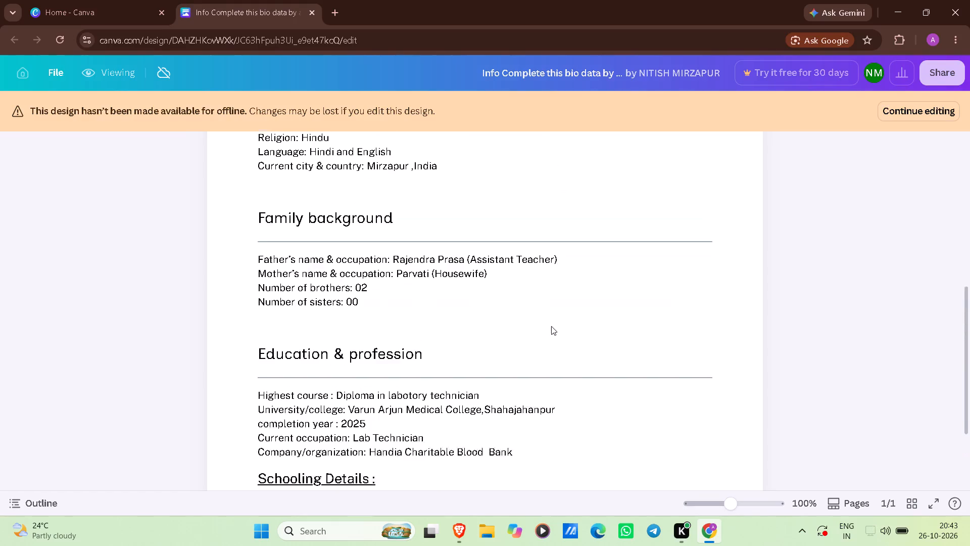
{"action": "scroll", "coordinate": [551, 326], "scroll_direction": "up", "scroll_amount": 3}
{"action": "scroll", "coordinate": [551, 326], "scroll_direction": "down", "scroll_amount": 4}
{"action": "scroll", "coordinate": [551, 326], "scroll_direction": "up", "scroll_amount": 2}
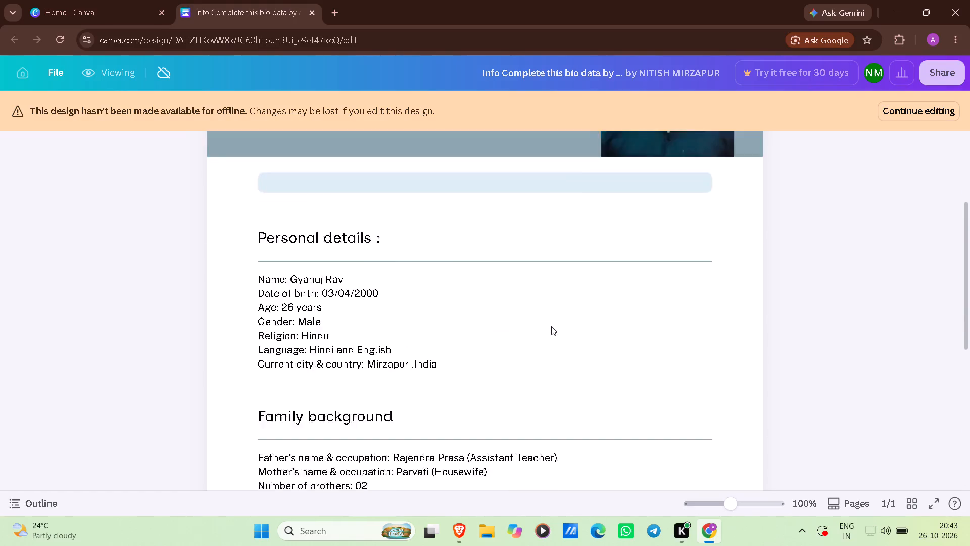
{"action": "scroll", "coordinate": [551, 326], "scroll_direction": "up", "scroll_amount": 7}
{"action": "scroll", "coordinate": [551, 326], "scroll_direction": "down", "scroll_amount": 8}
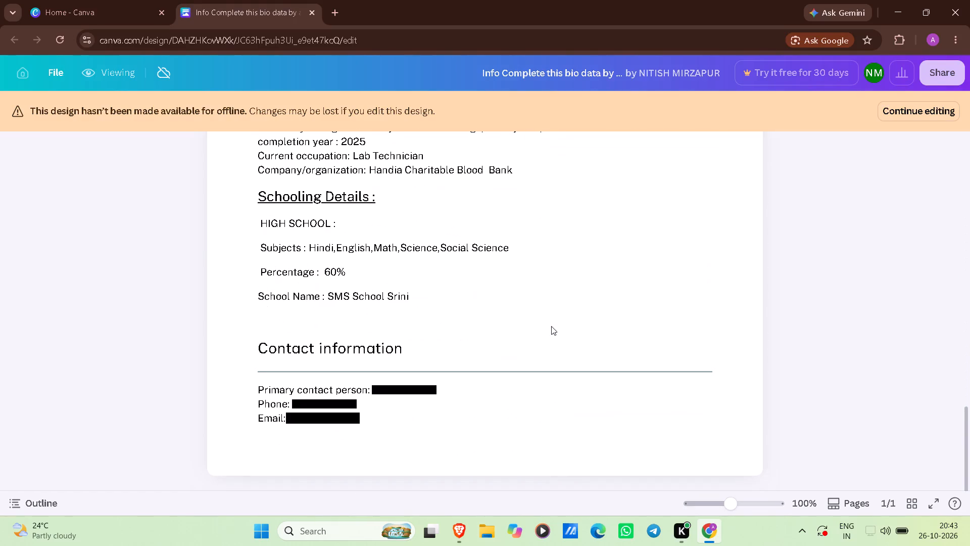